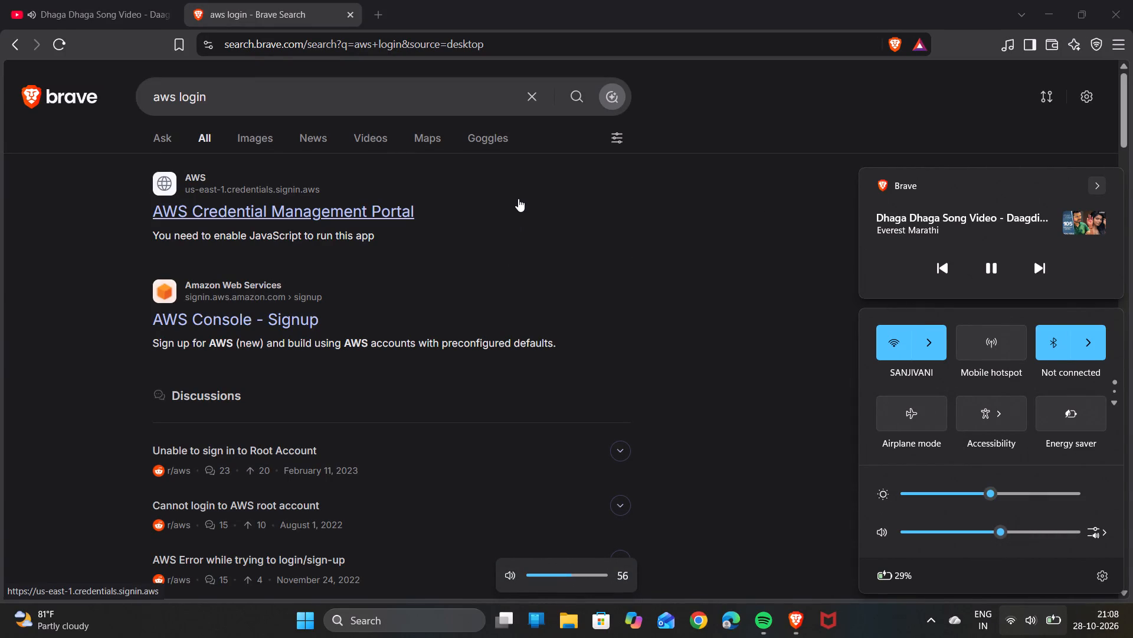
# Look through the "aws login" search results for a suitable AWS console sign-in page.
pyautogui.scroll(-2, 377, 254)
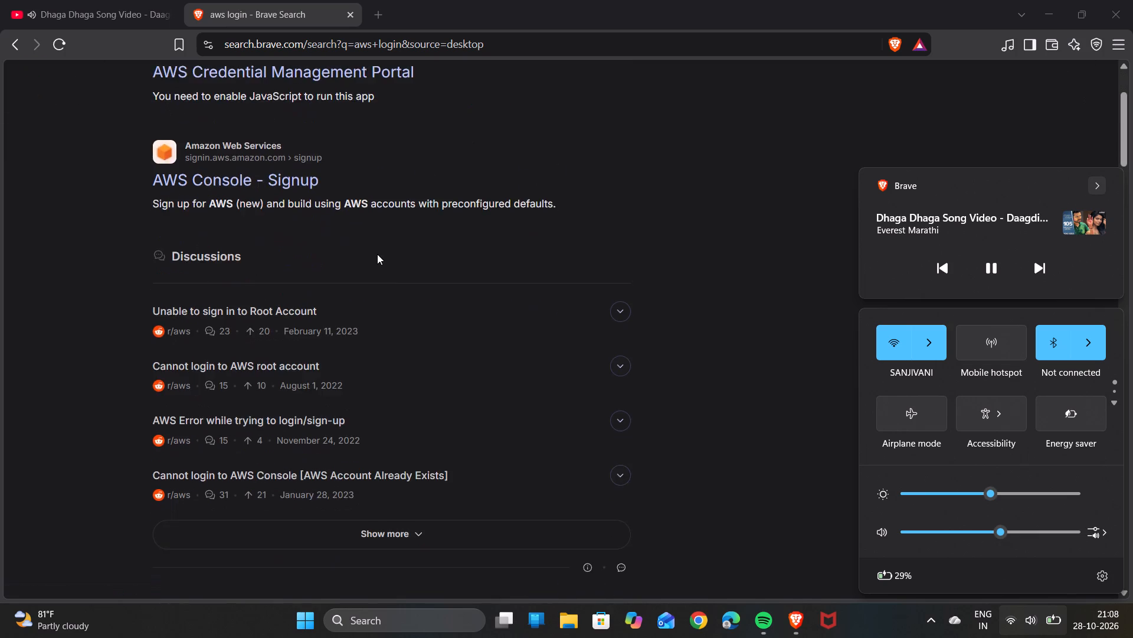
pyautogui.scroll(-5, 377, 254)
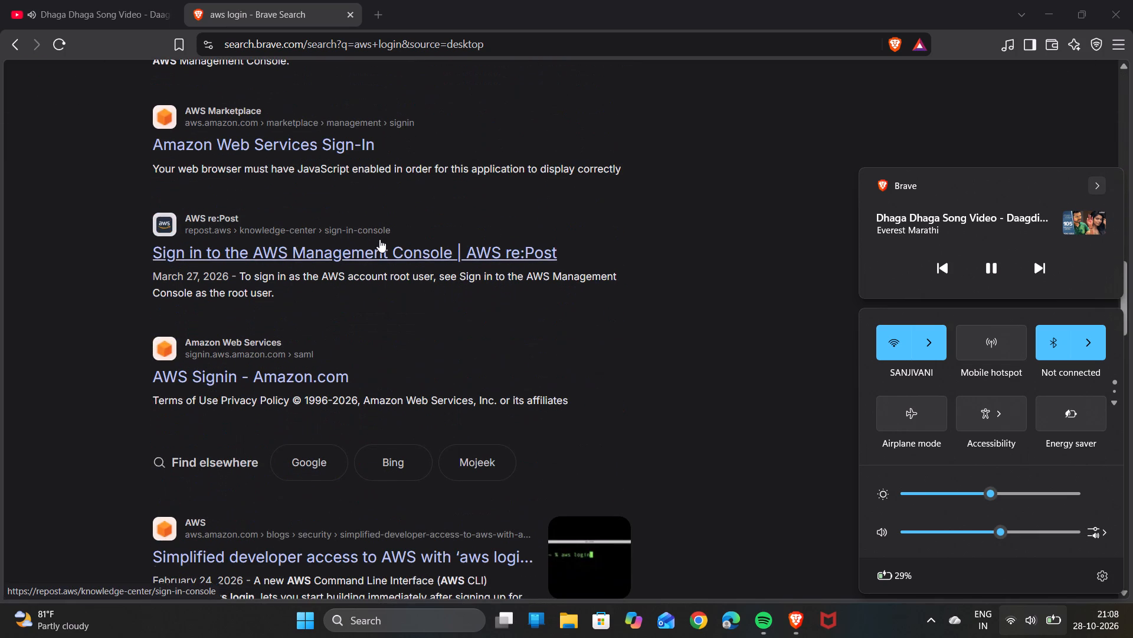
pyautogui.scroll(-3, 380, 235)
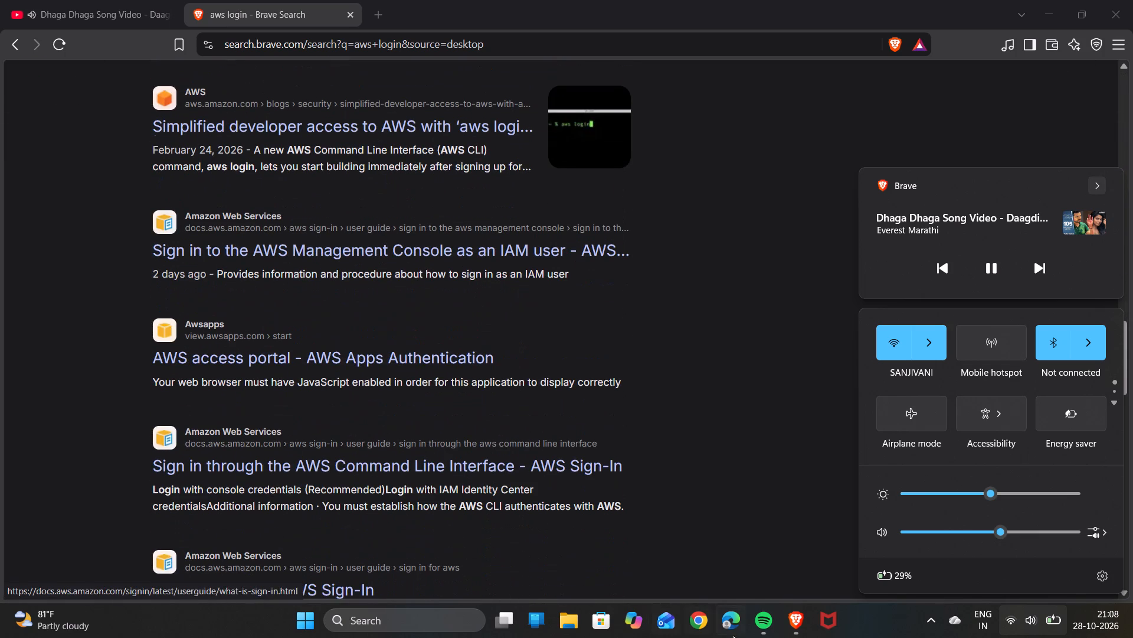
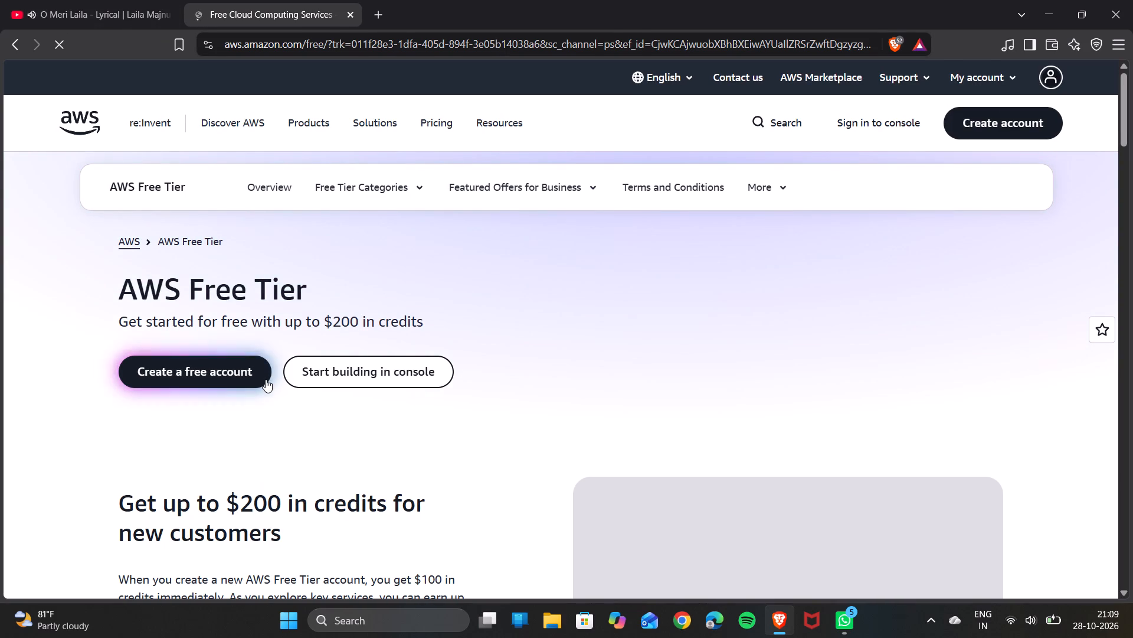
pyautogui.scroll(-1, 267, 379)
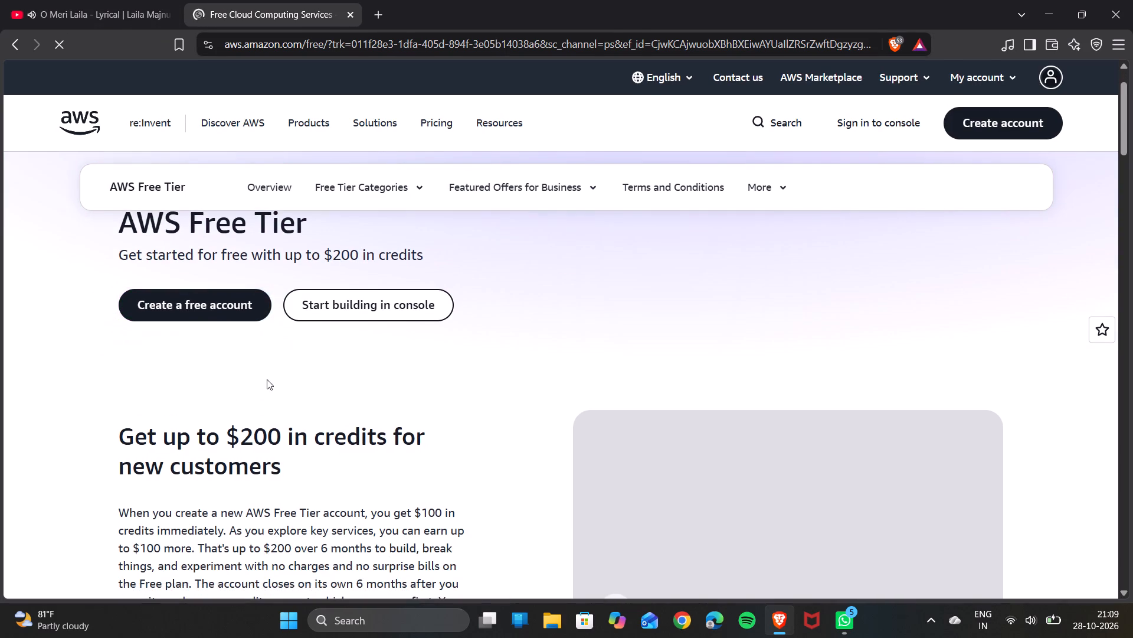
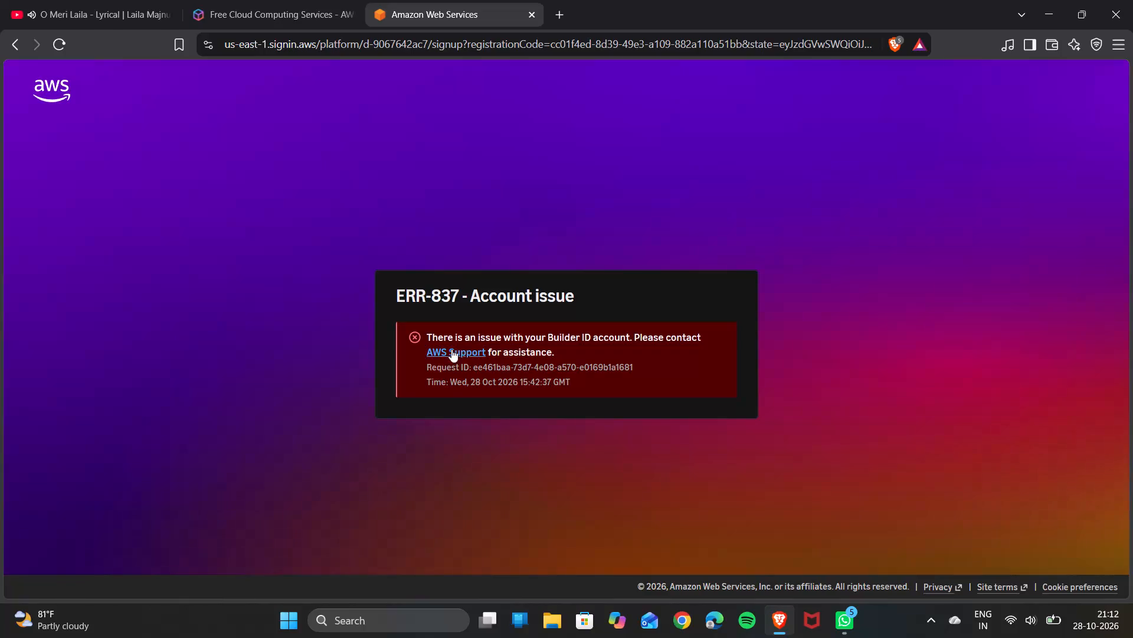
# Examine the AWS Support contact form linked from the Builder ID account error and close its tab.
pyautogui.click(458, 323)
pyautogui.click(456, 350)
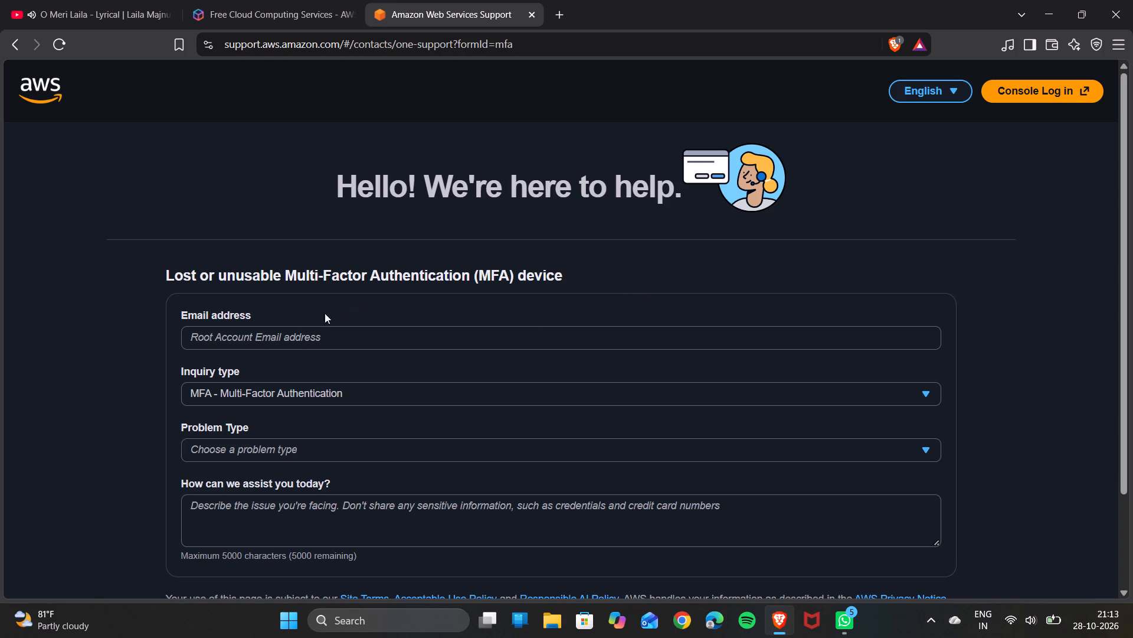
pyautogui.scroll(-4, 237, 384)
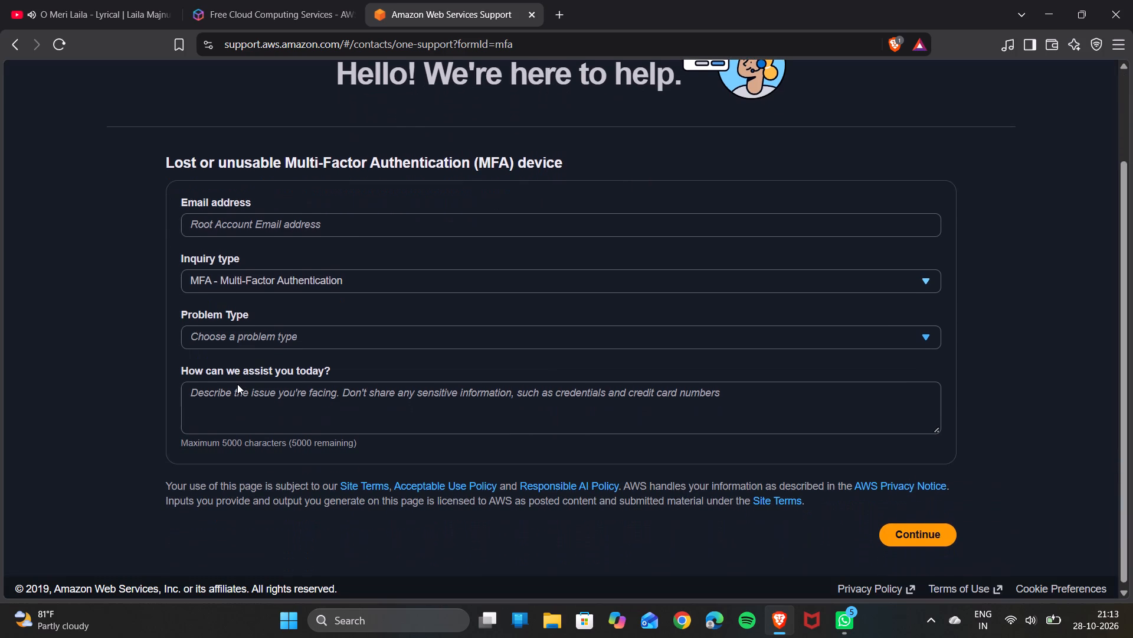
pyautogui.scroll(-1, 237, 384)
pyautogui.hscroll(1, 237, 384)
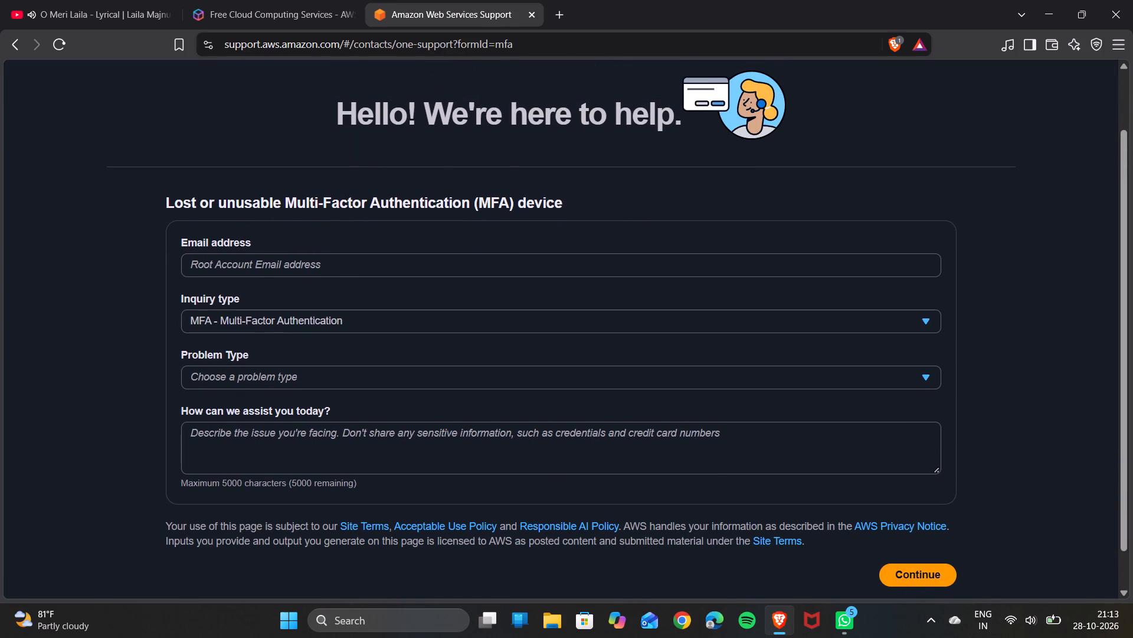
pyautogui.click(533, 13)
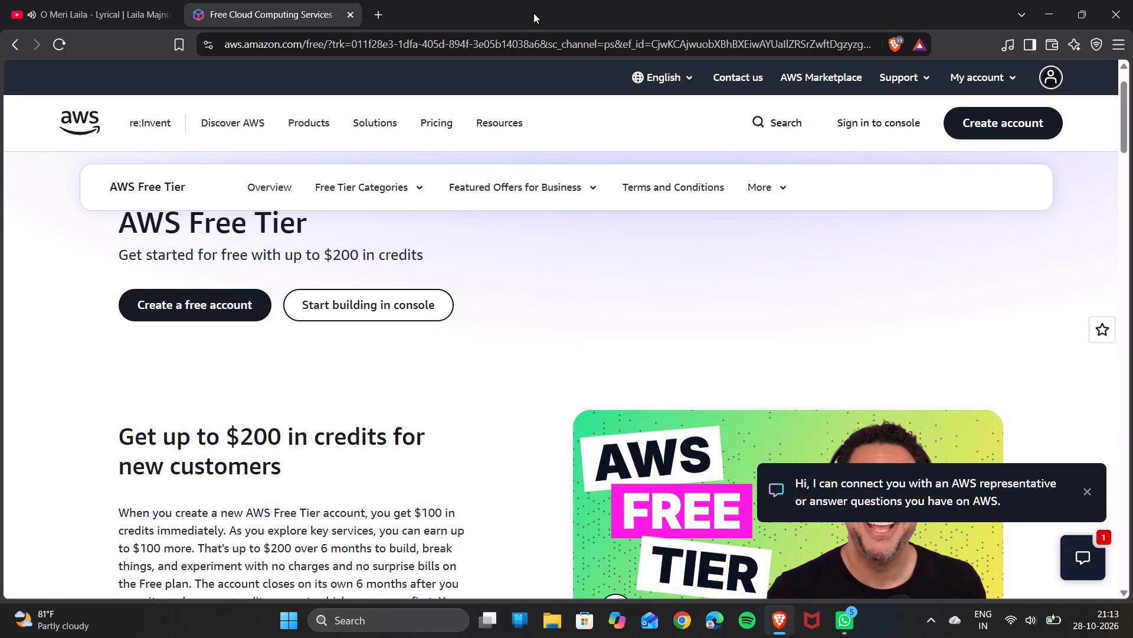
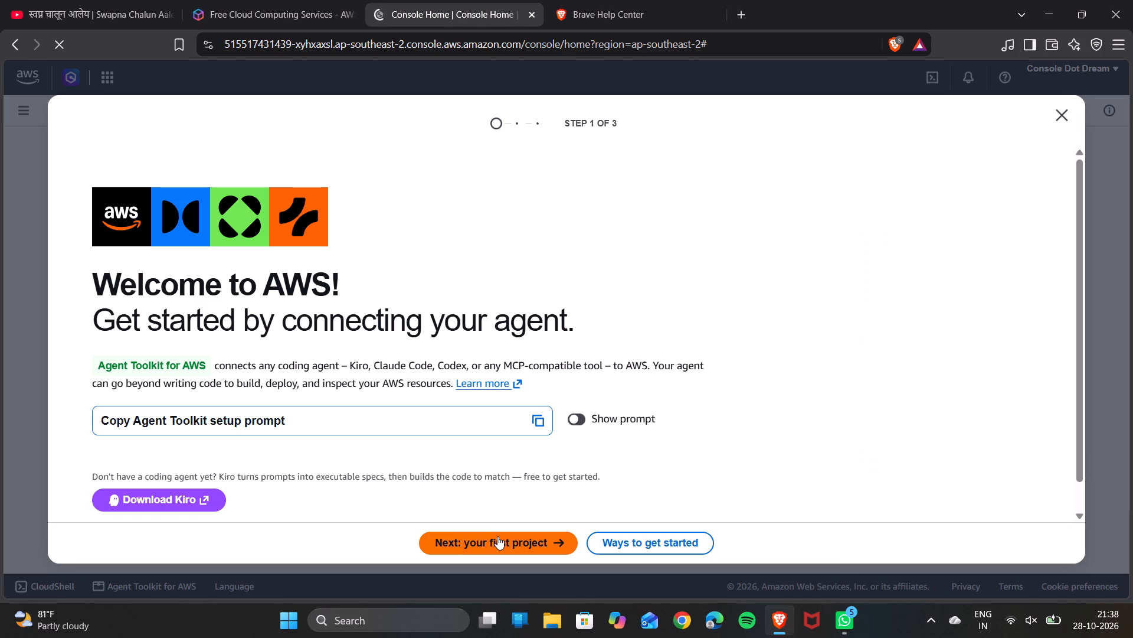
# Advance through the three-step AWS welcome introduction to reach the Console Home page of the Console Dot Dream project.
pyautogui.doubleClick(497, 536)
pyautogui.doubleClick(497, 536)
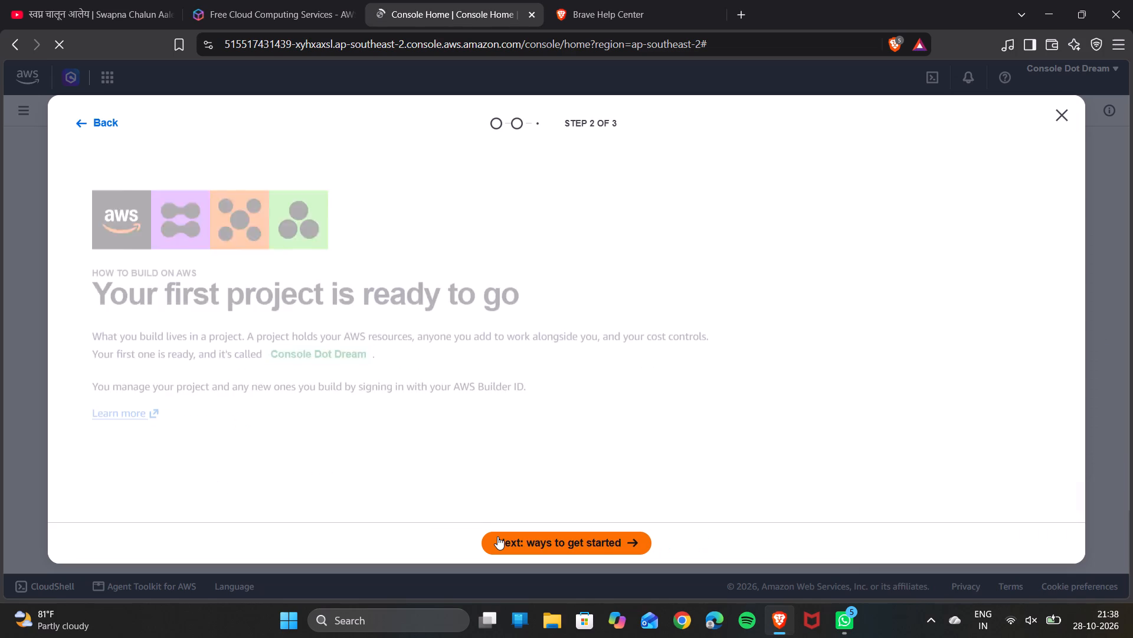
pyautogui.scroll(-1, 346, 439)
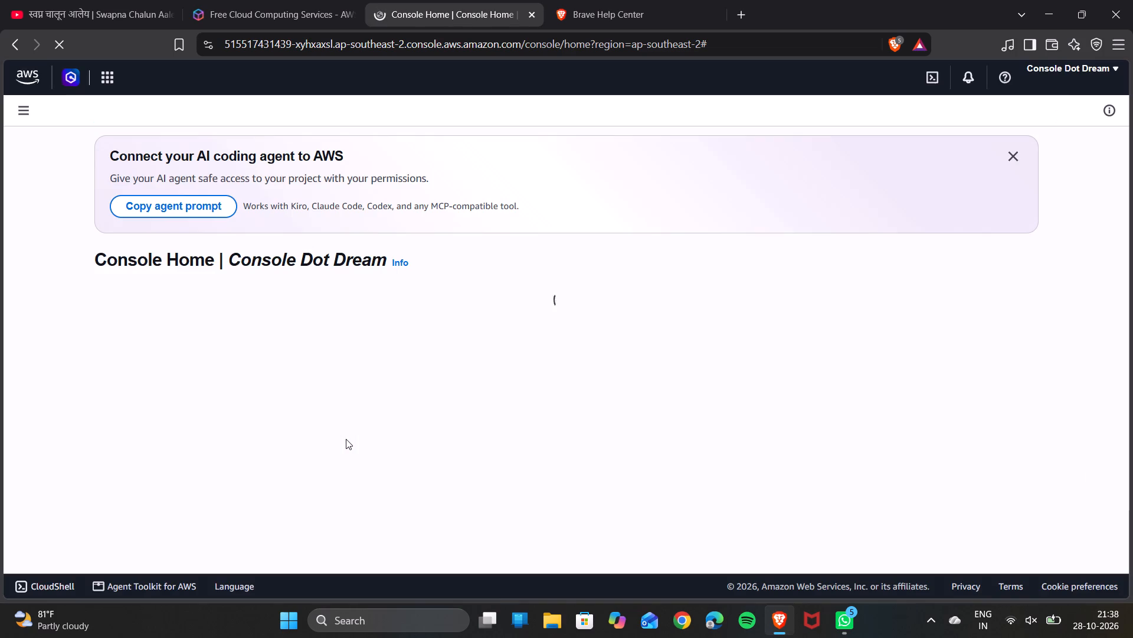
pyautogui.scroll(-1, 346, 439)
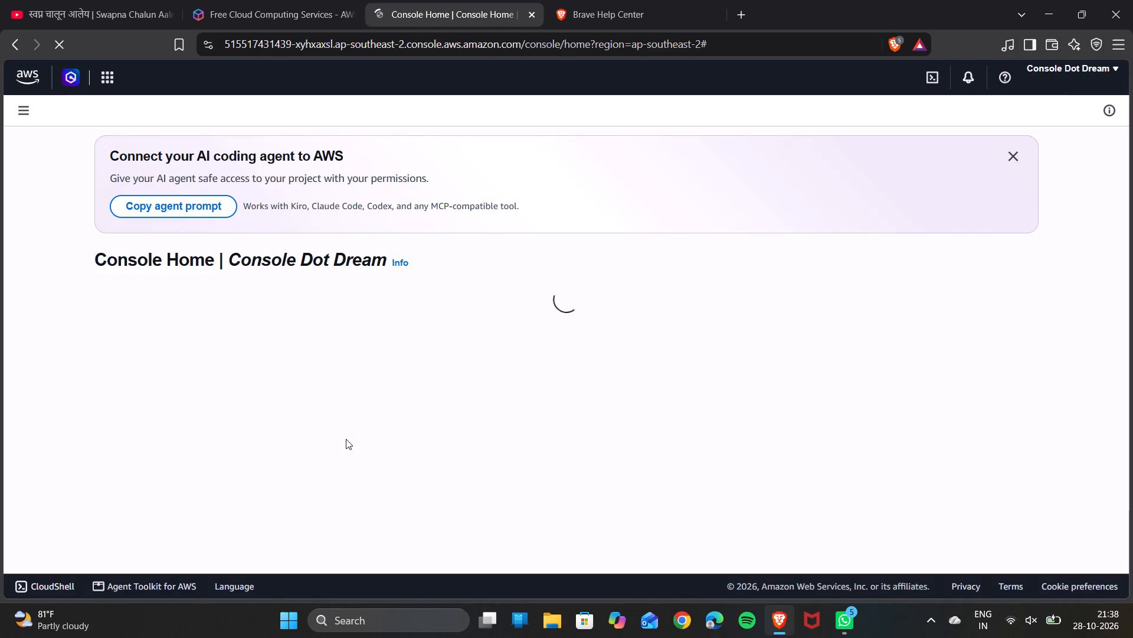
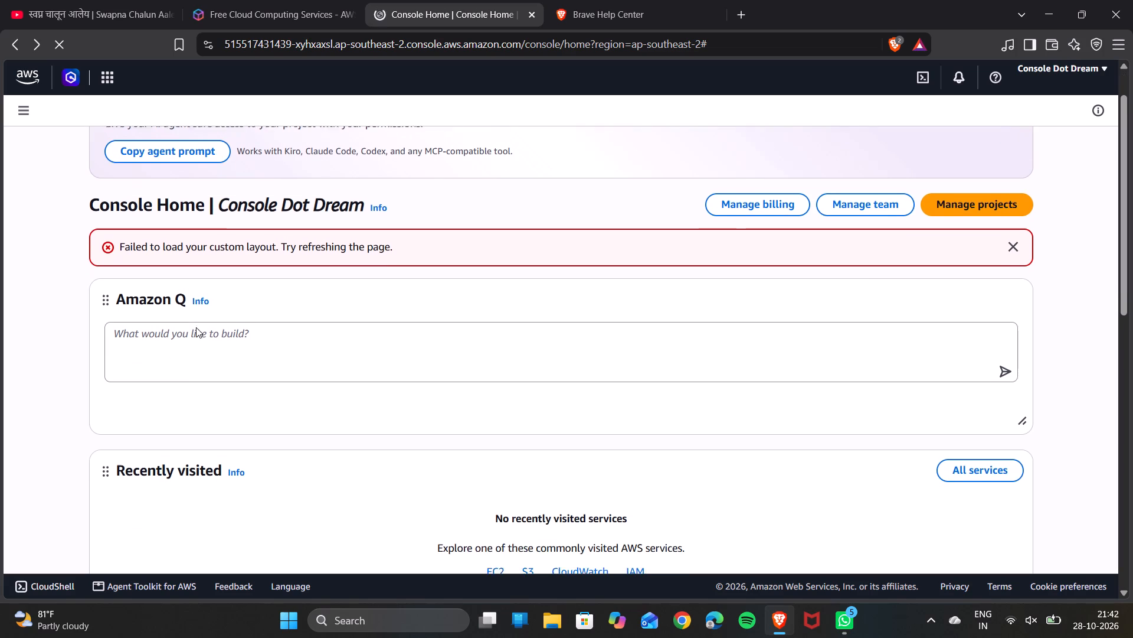
# Reload the Console Home page of the Console Dot Dream project.
pyautogui.scroll(-1, 196, 327)
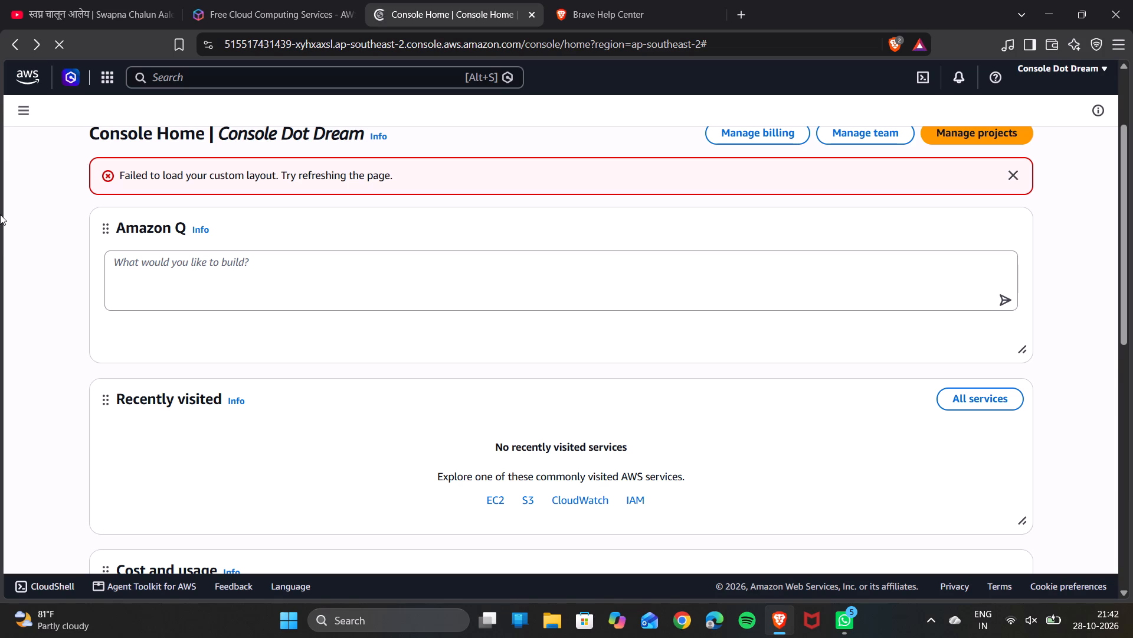
pyautogui.scroll(6, 65, 105)
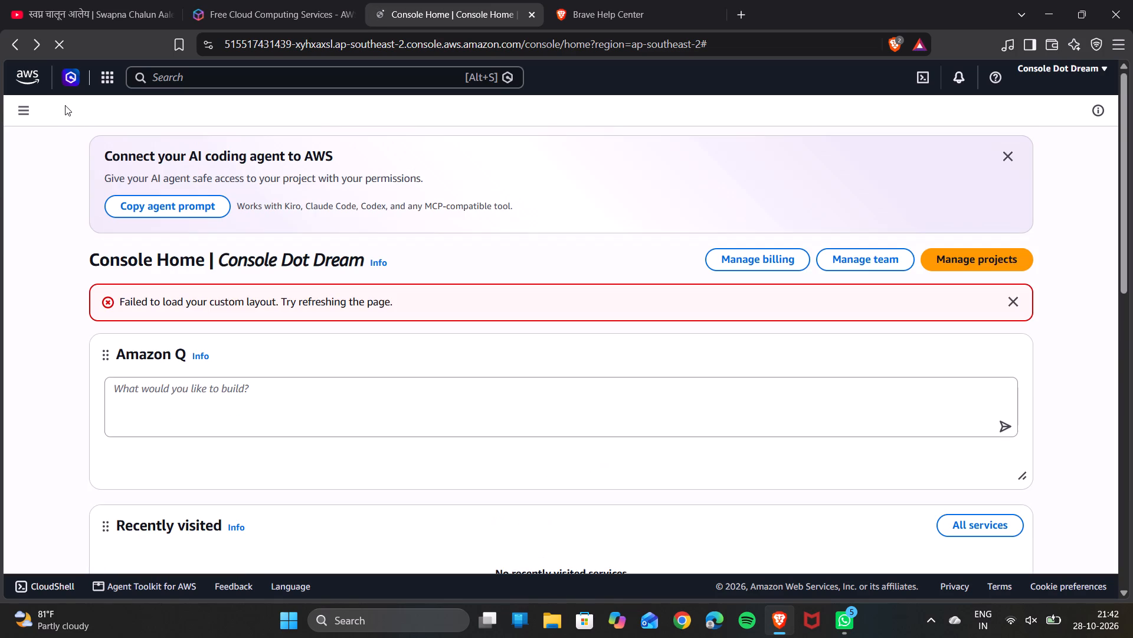
pyautogui.scroll(9, 65, 105)
pyautogui.scroll(16, 65, 105)
pyautogui.scroll(8, 65, 105)
pyautogui.hotkey('ctrl', 'r')
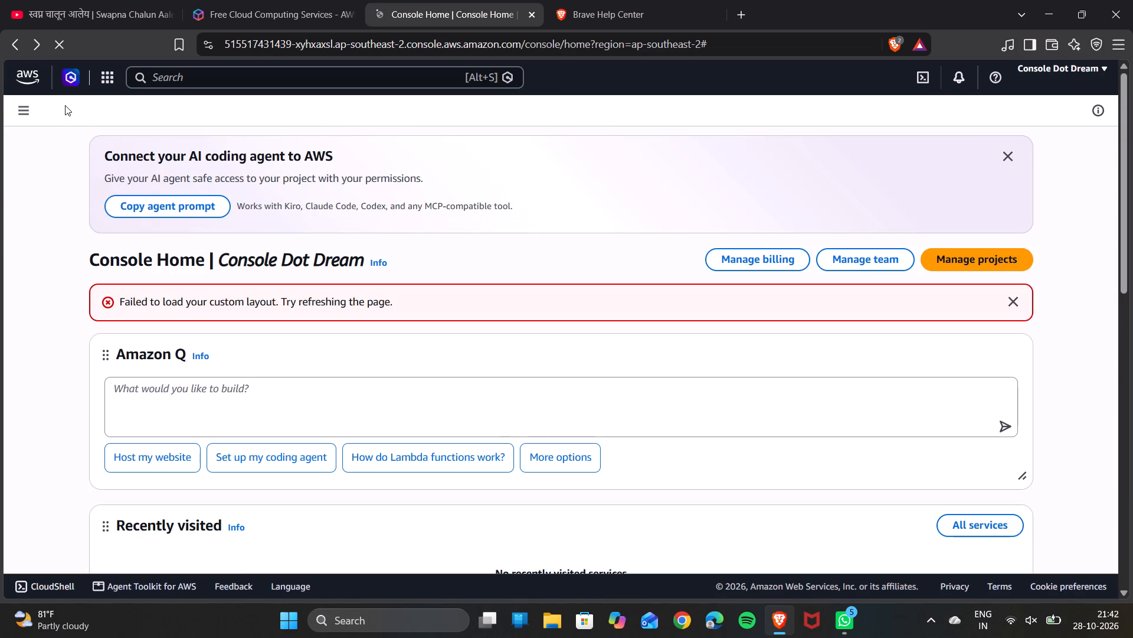
pyautogui.hotkey('ctrl', 'r')
pyautogui.hotkey('ctrl', 'r')
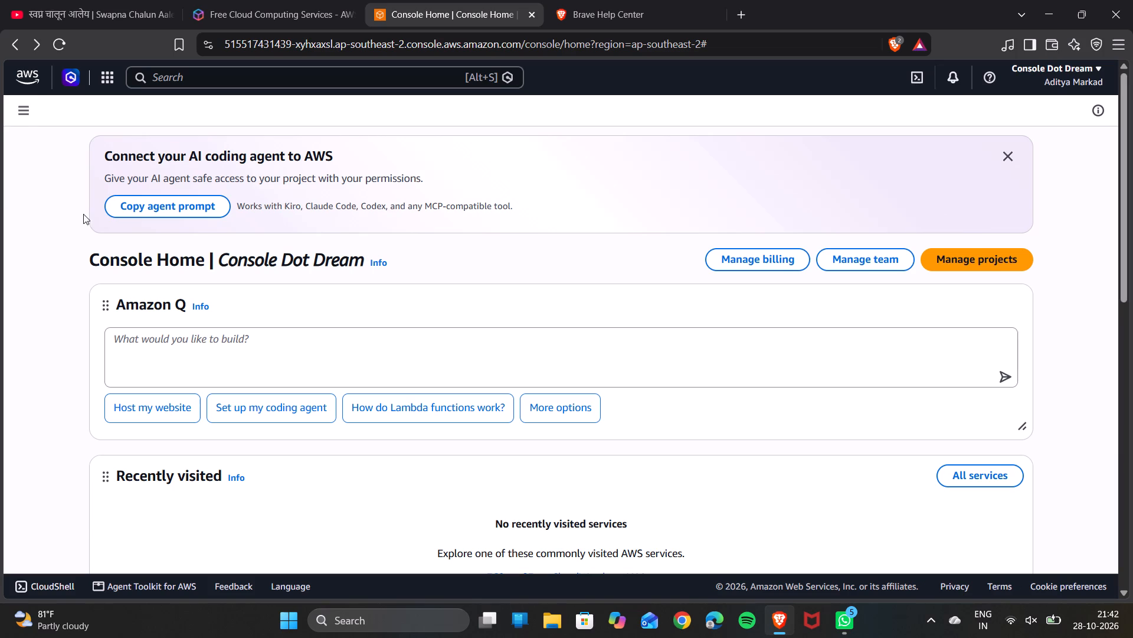
# Examine the Console Home widgets, including Cost and usage, the Explore AWS credit activities and Recently visited services.
pyautogui.scroll(-6, 89, 226)
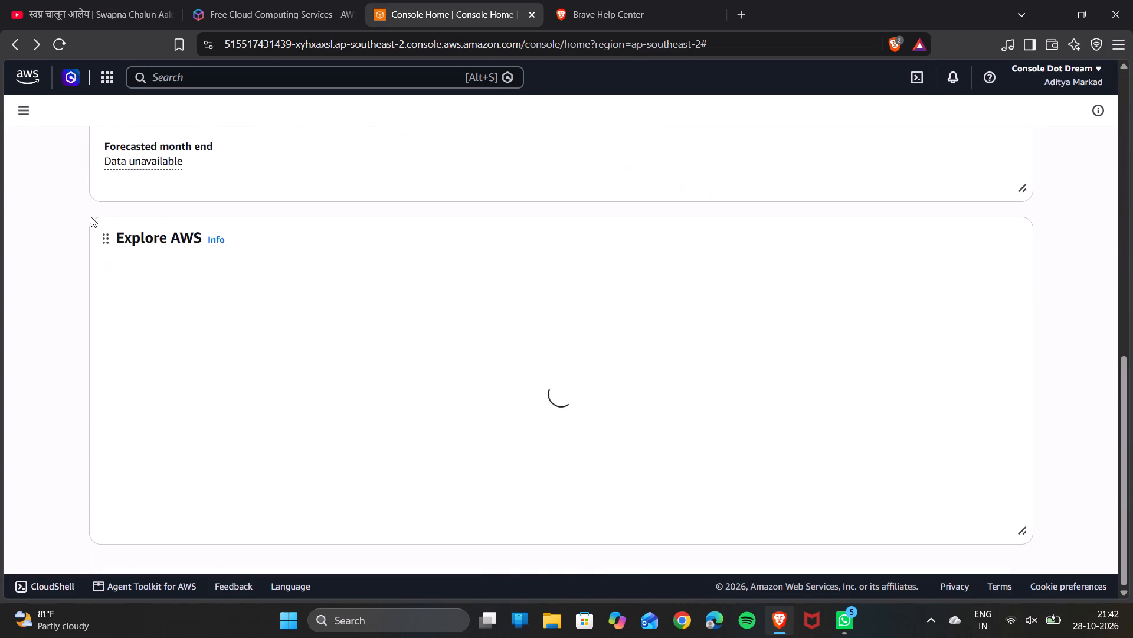
pyautogui.scroll(3, 91, 217)
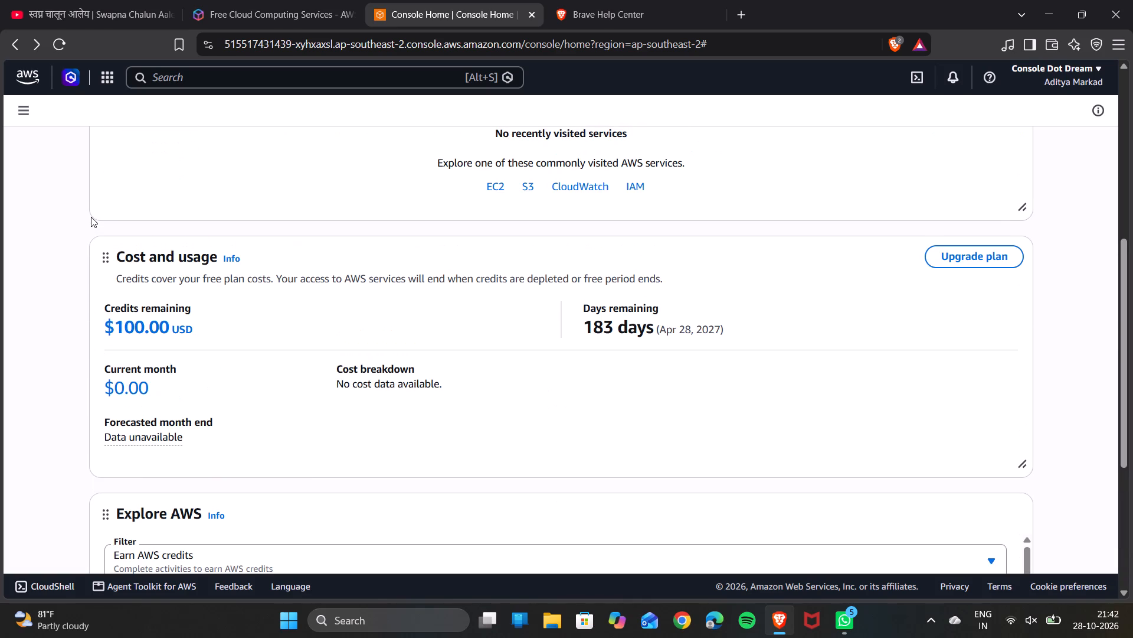
pyautogui.scroll(-9, 91, 217)
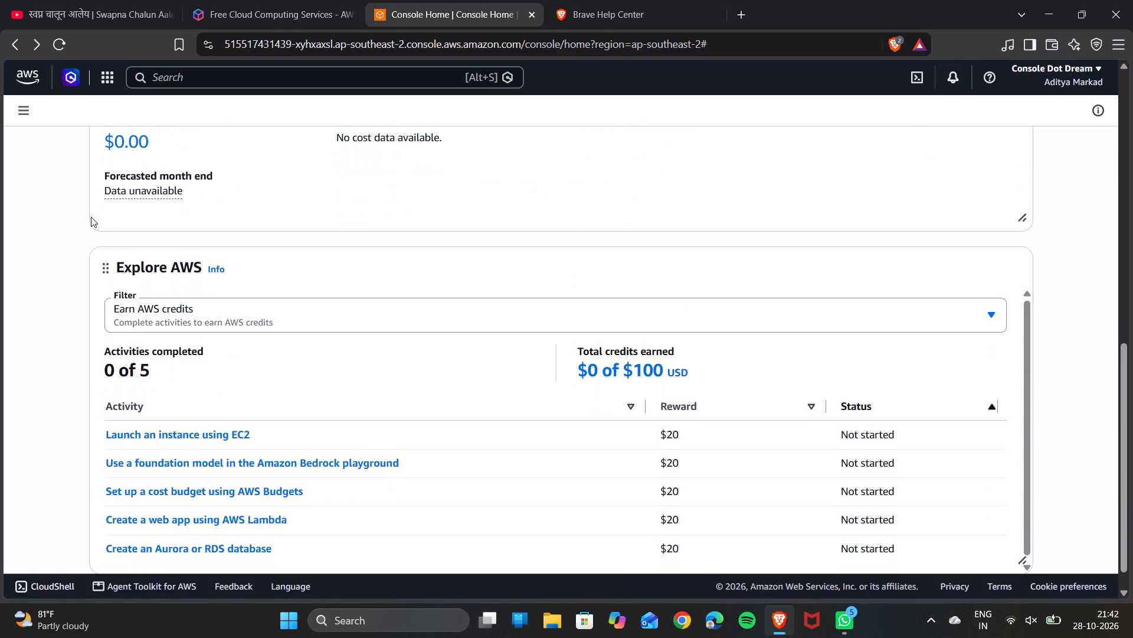
pyautogui.scroll(12, 91, 217)
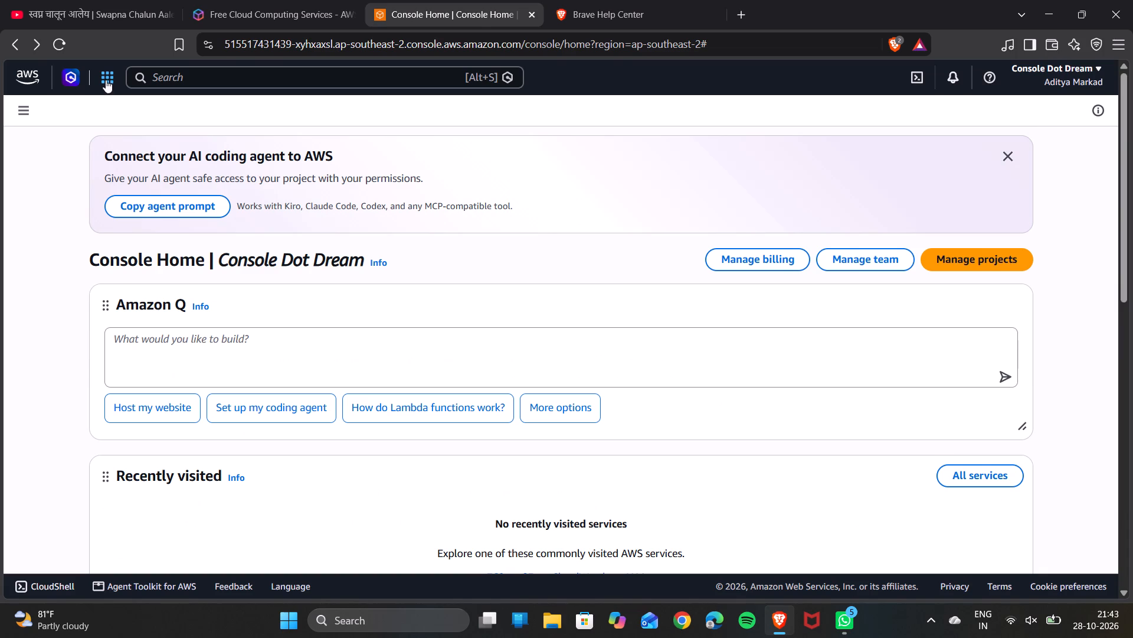
pyautogui.scroll(-2, 336, 232)
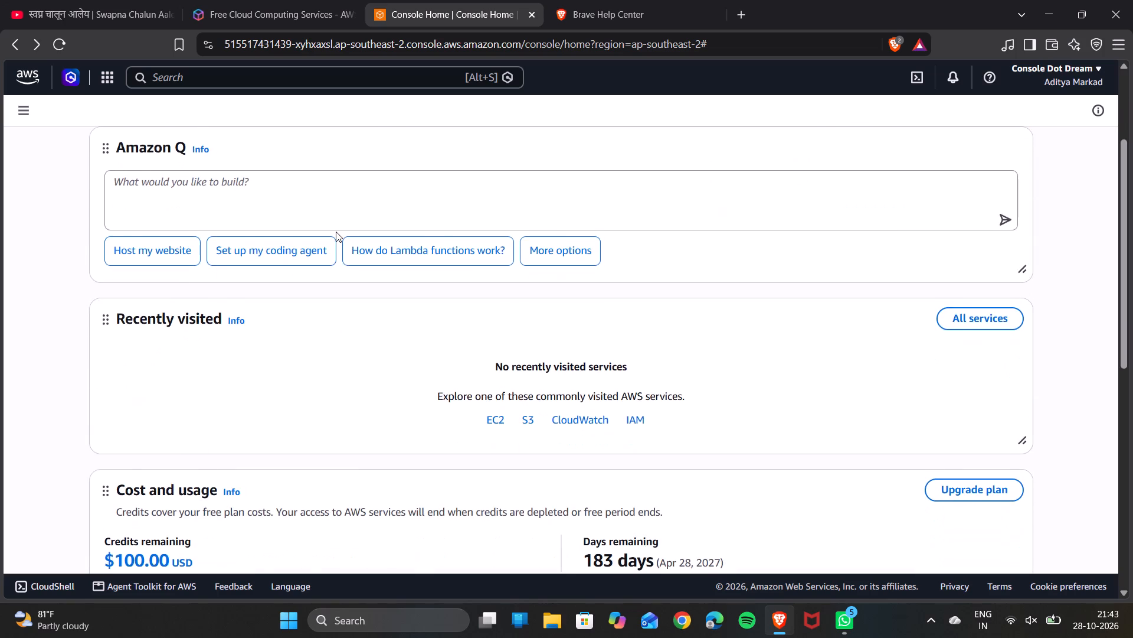
pyautogui.hscroll(1, 336, 232)
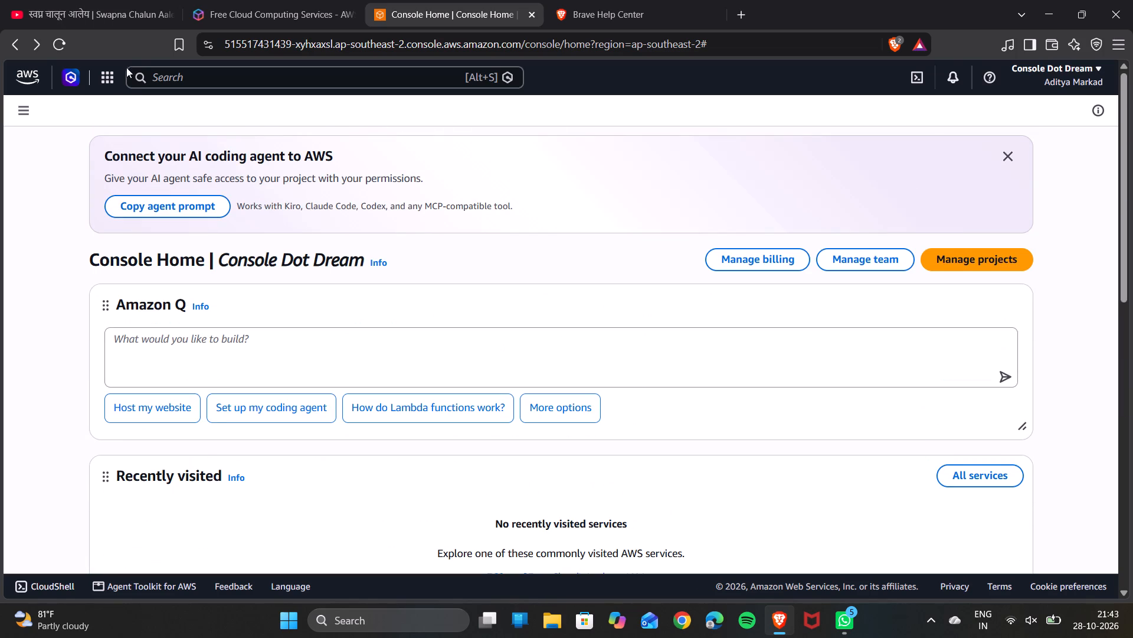
# Search the AWS console for ec2 and open the EC2 Instances feature of CloudWatch.
pyautogui.click(153, 67)
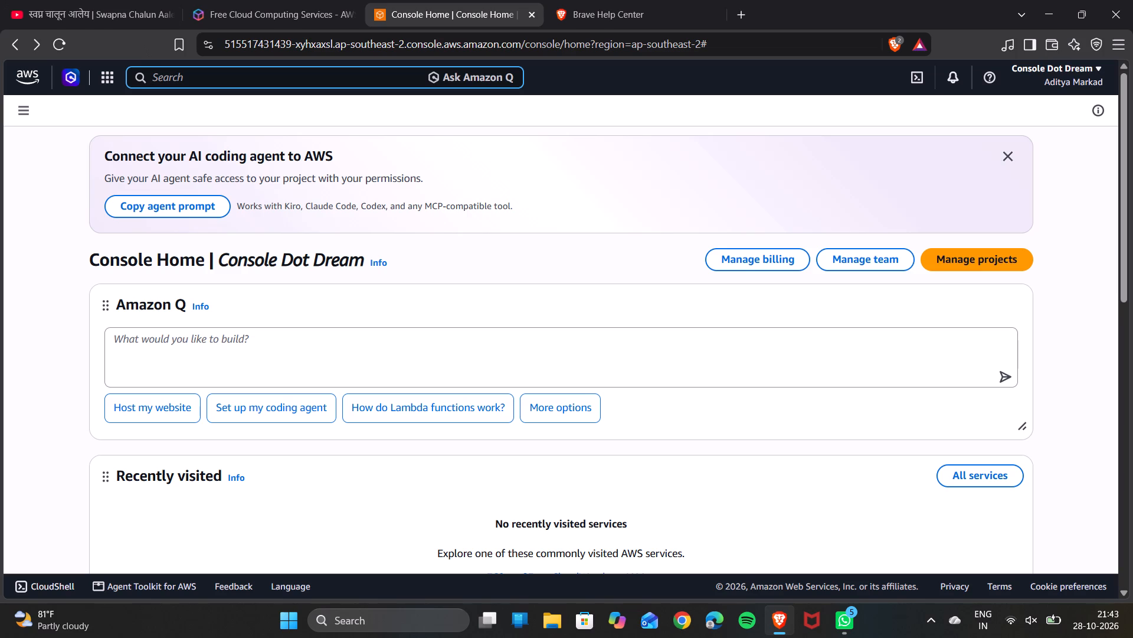
pyautogui.click(151, 66)
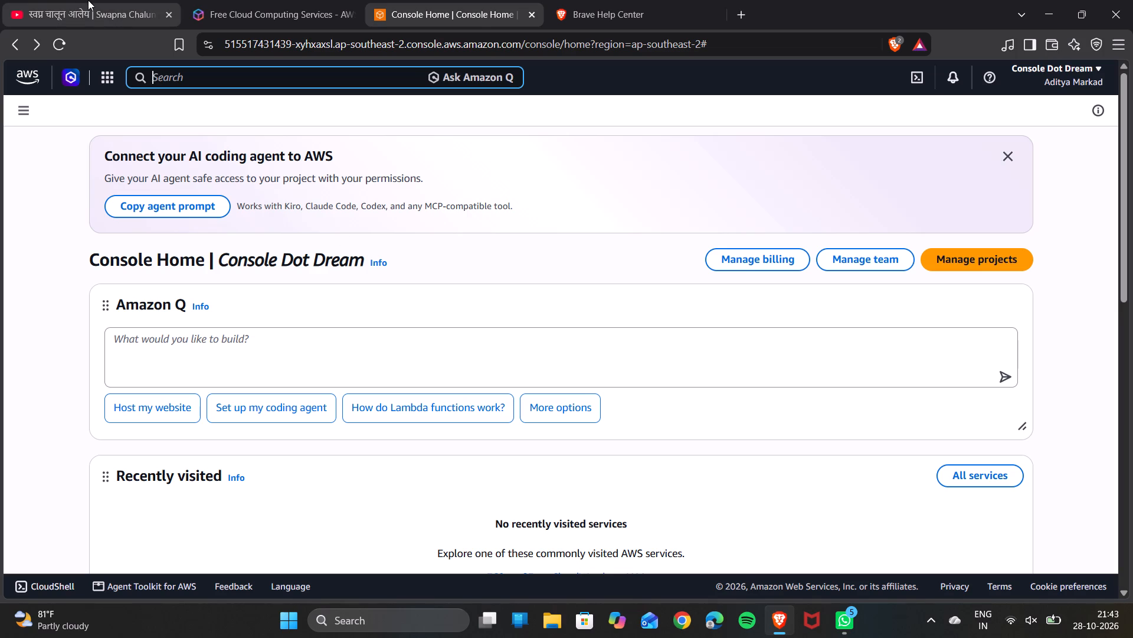
pyautogui.press('e')
pyautogui.press('c')
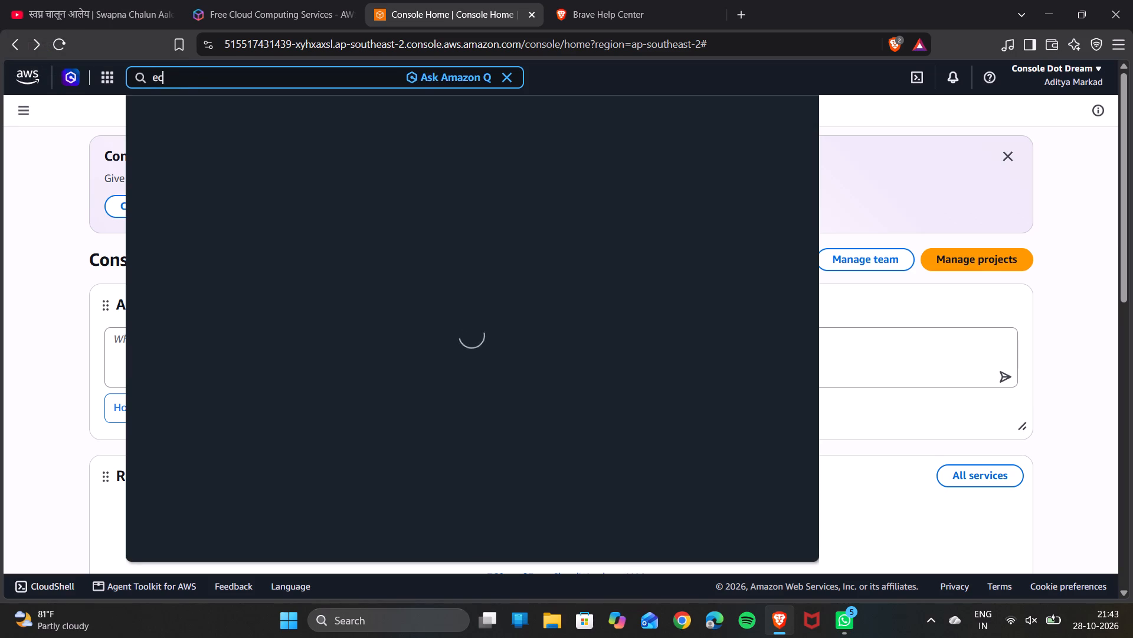
pyautogui.press('2')
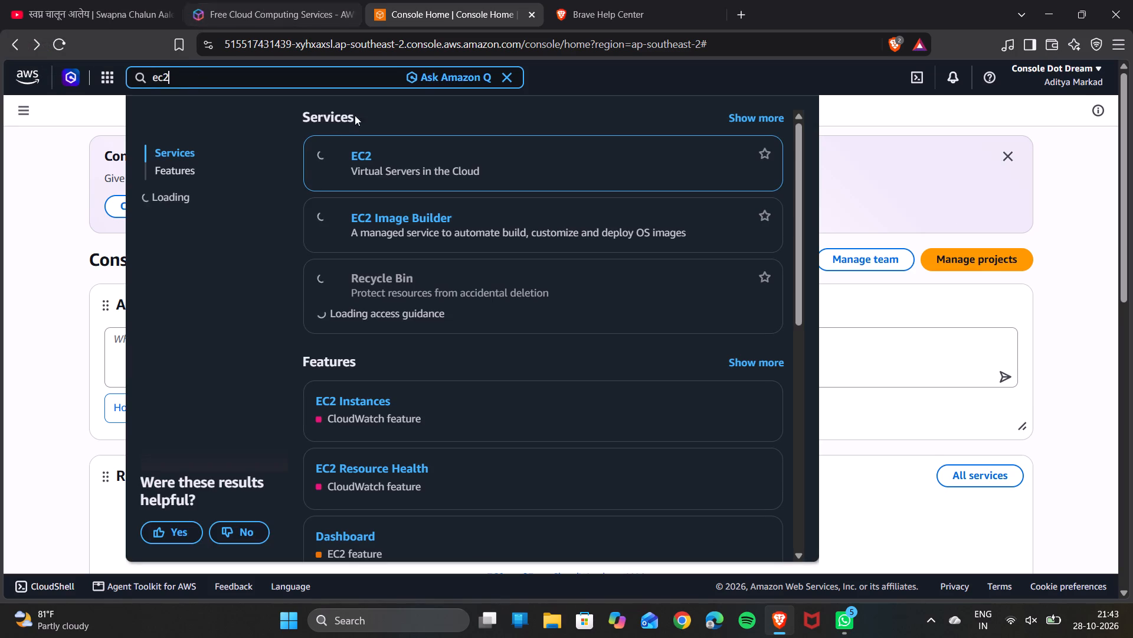
pyautogui.click(355, 406)
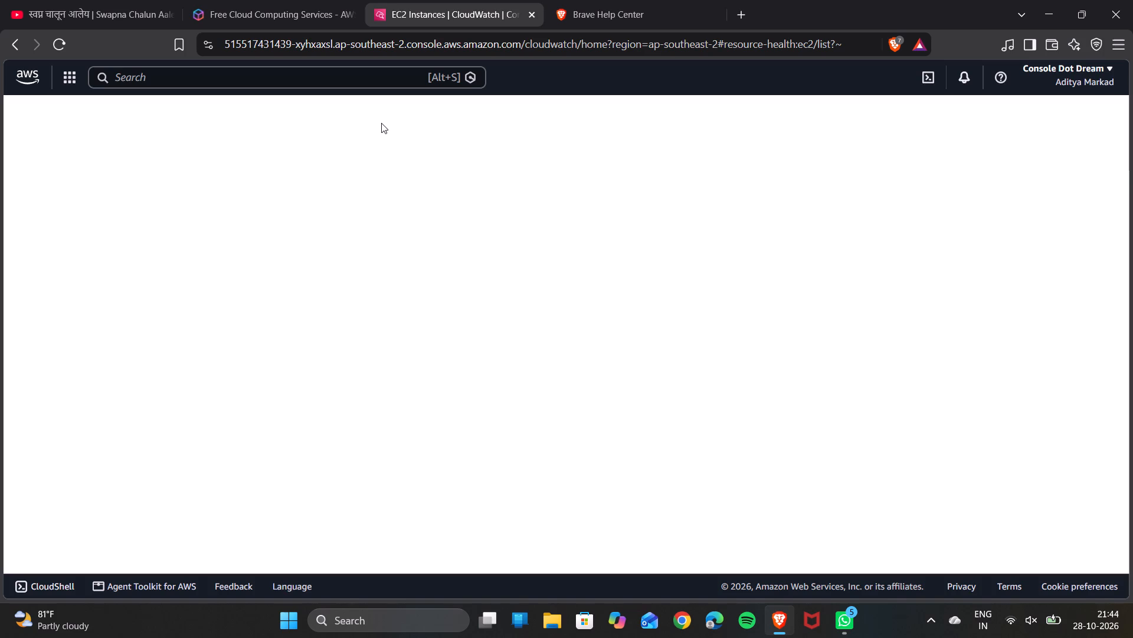
# Switch the computer's Wi-Fi connection to the Redmi 12 5G network and return to the CloudWatch EC2 Instances page.
pyautogui.press('F9')
pyautogui.click(1014, 627)
pyautogui.click(936, 330)
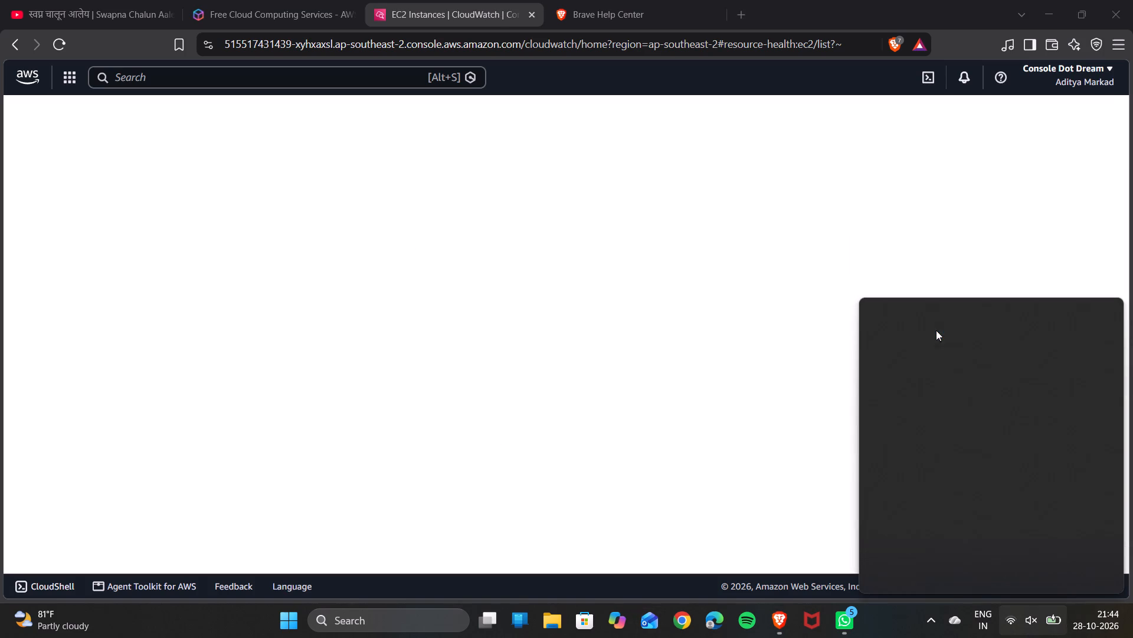
pyautogui.click(937, 429)
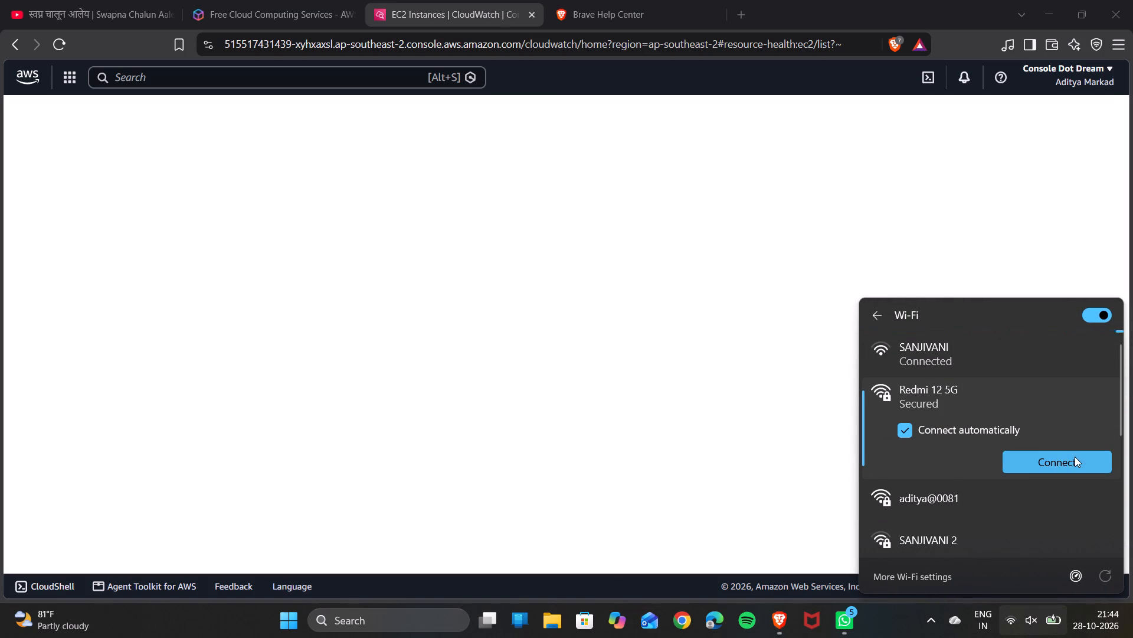
pyautogui.click(1075, 457)
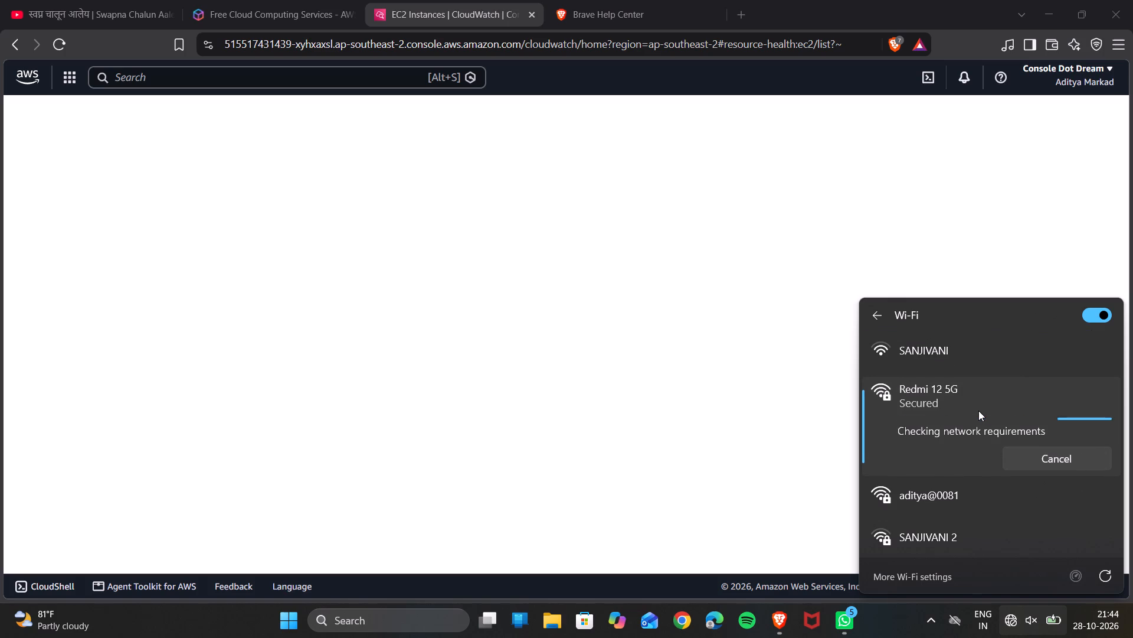
pyautogui.click(978, 411)
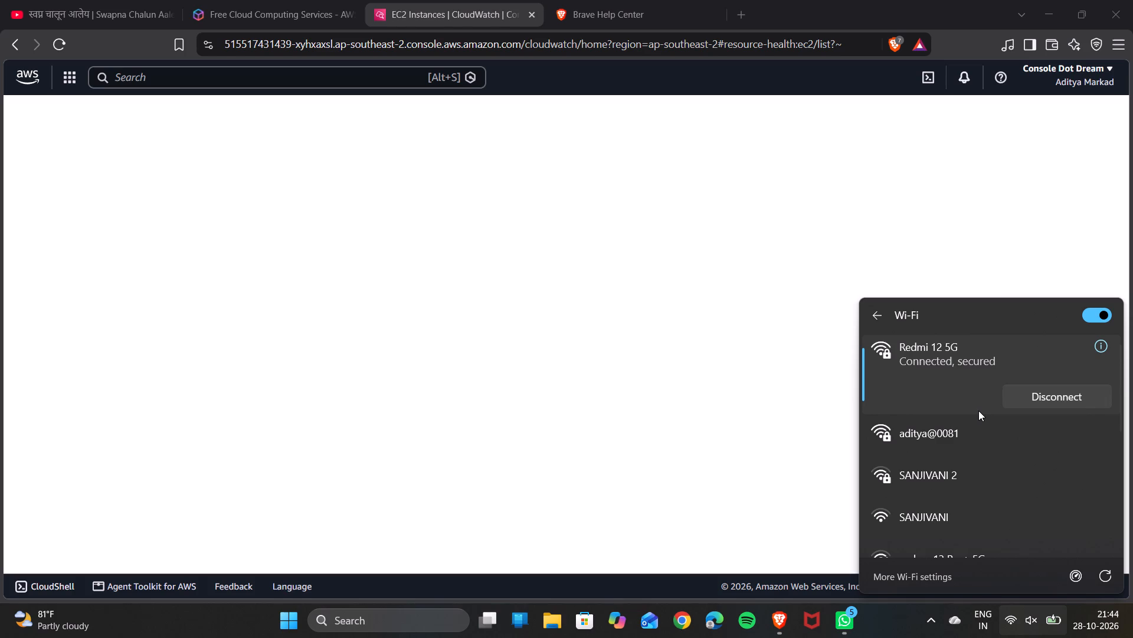
pyautogui.click(811, 233)
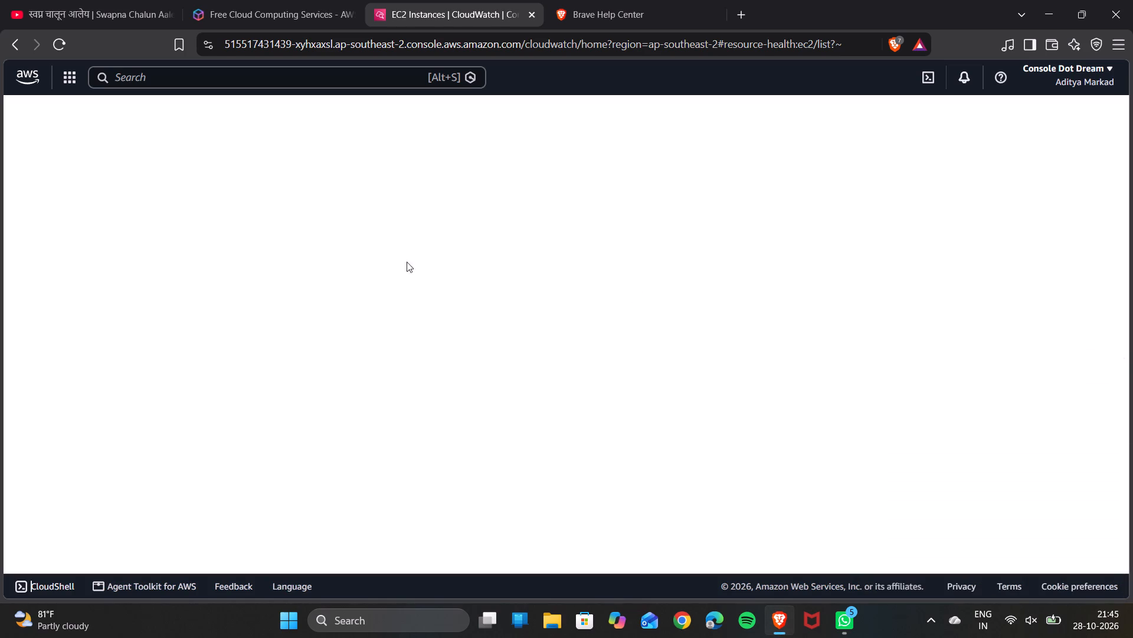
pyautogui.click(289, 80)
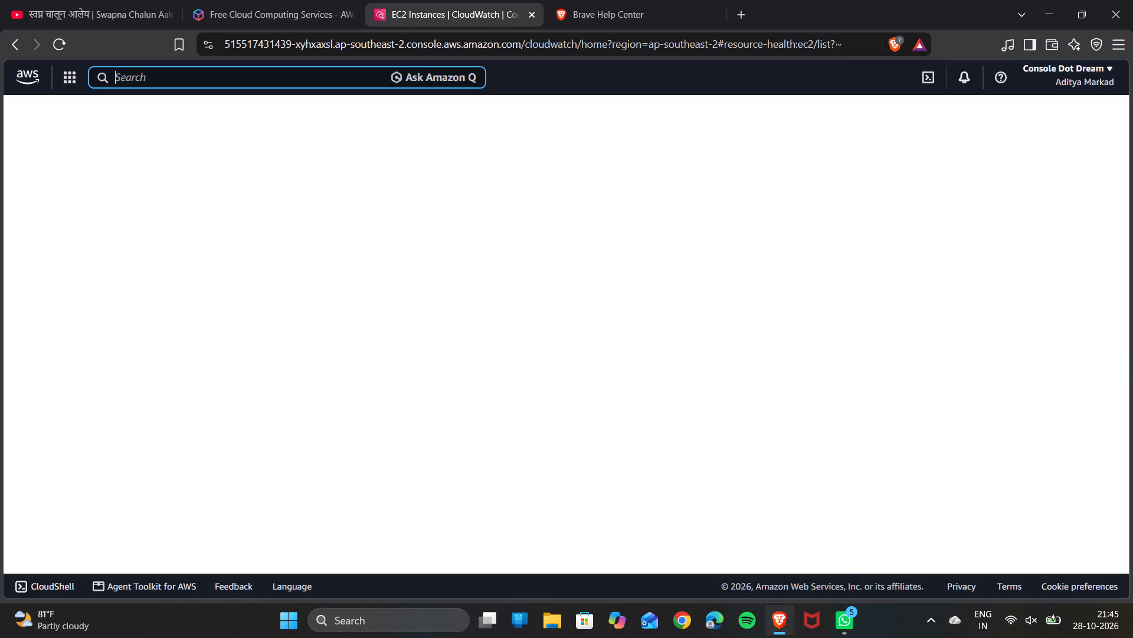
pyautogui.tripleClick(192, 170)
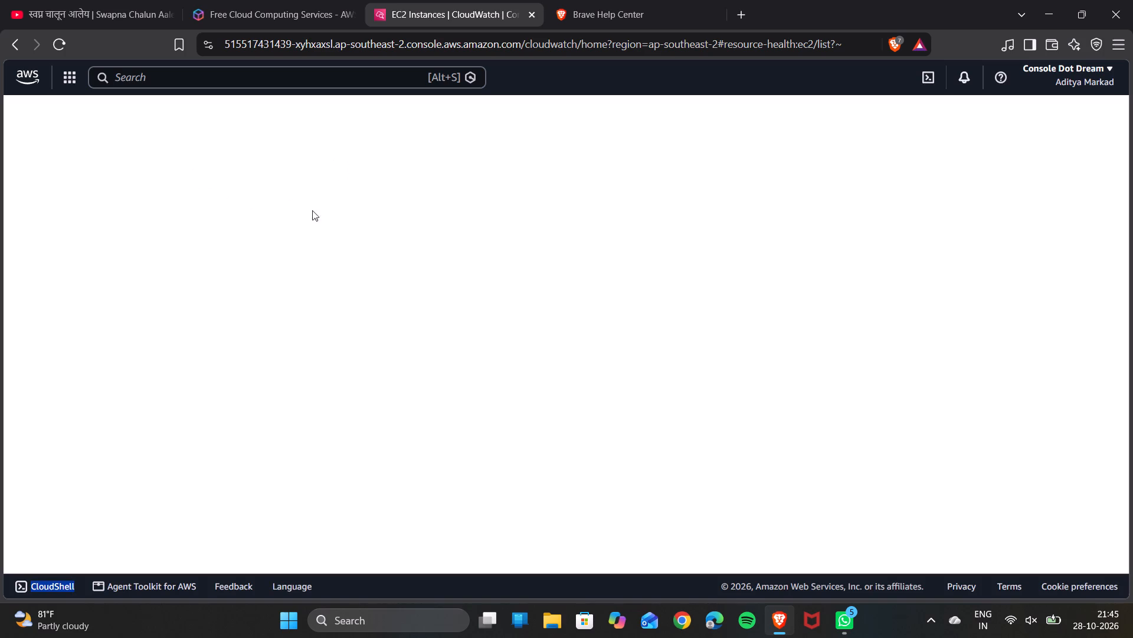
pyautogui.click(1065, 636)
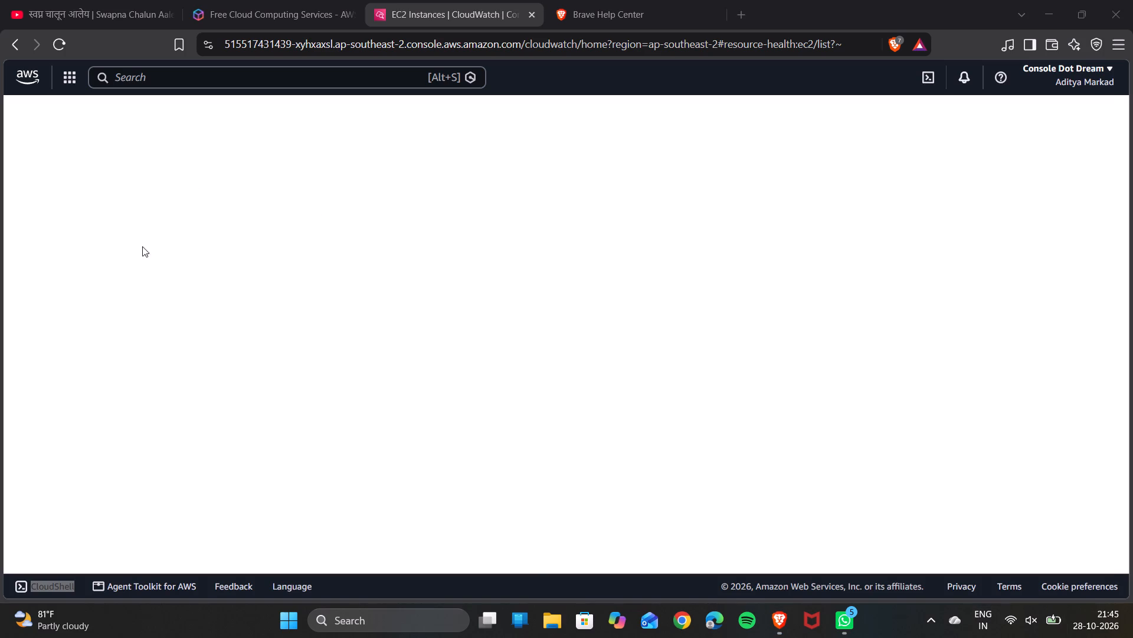
# Reload the EC2 Instances page in CloudWatch.
pyautogui.click(63, 40)
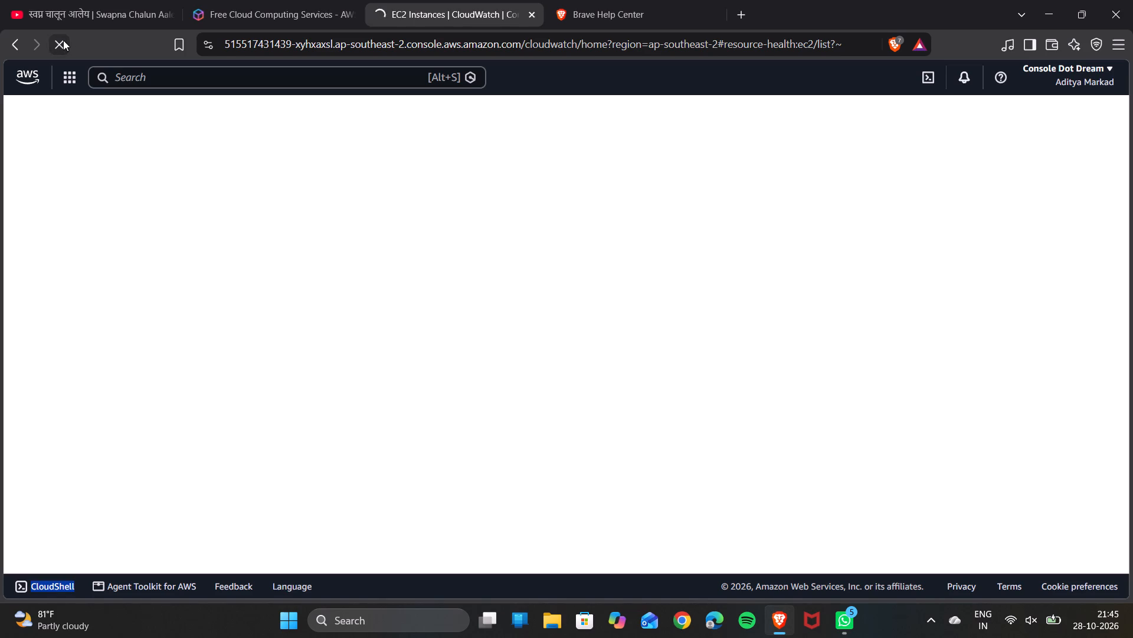
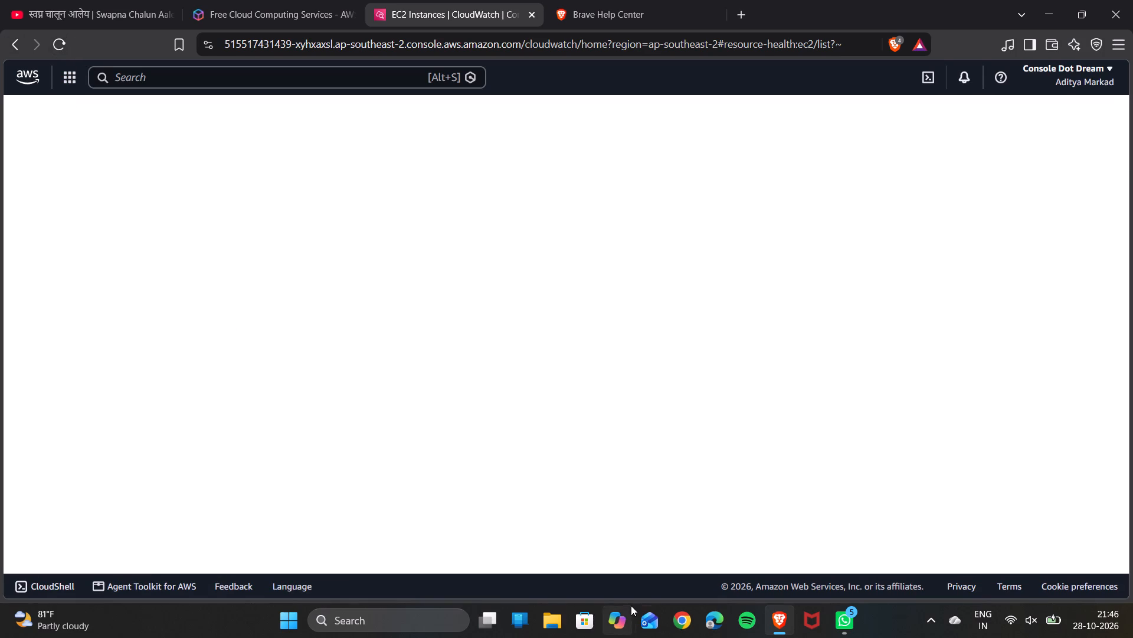
# Rescan for available Wi-Fi networks and examine the list, including the options for SANJIVANI 2.
pyautogui.click(1053, 630)
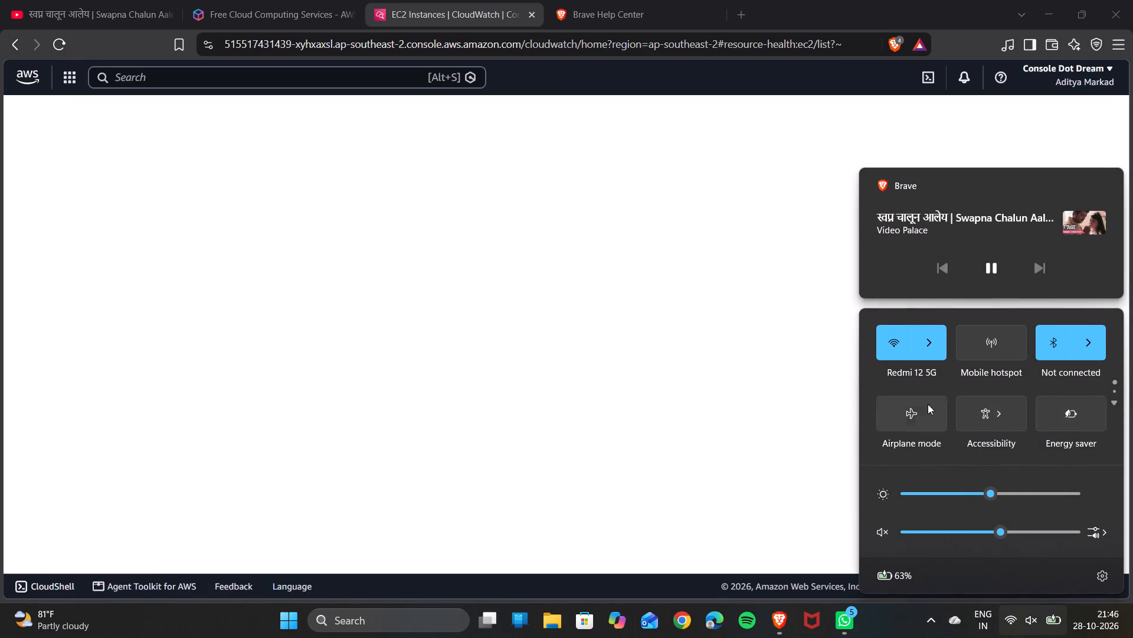
pyautogui.click(923, 351)
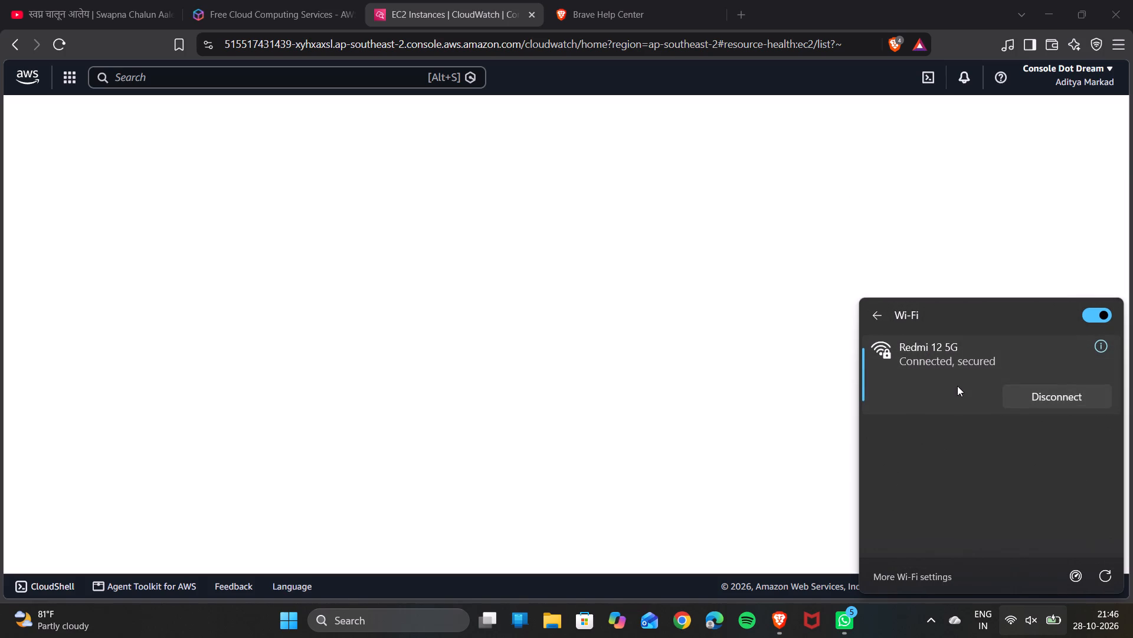
pyautogui.scroll(13, 957, 386)
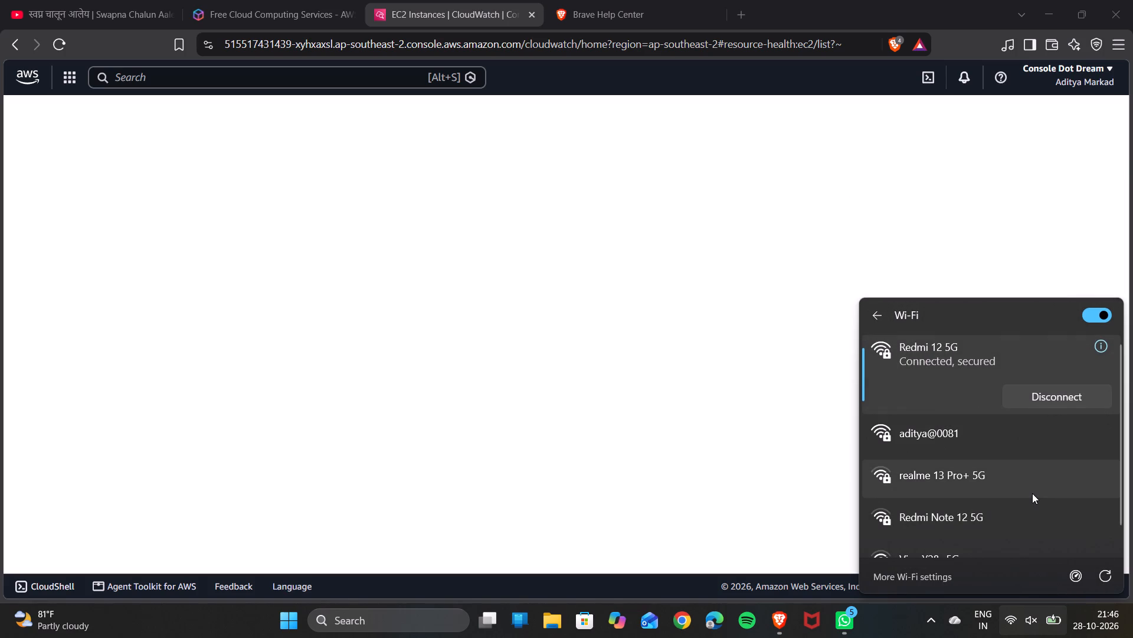
pyautogui.scroll(-4, 1032, 490)
pyautogui.scroll(6, 1032, 490)
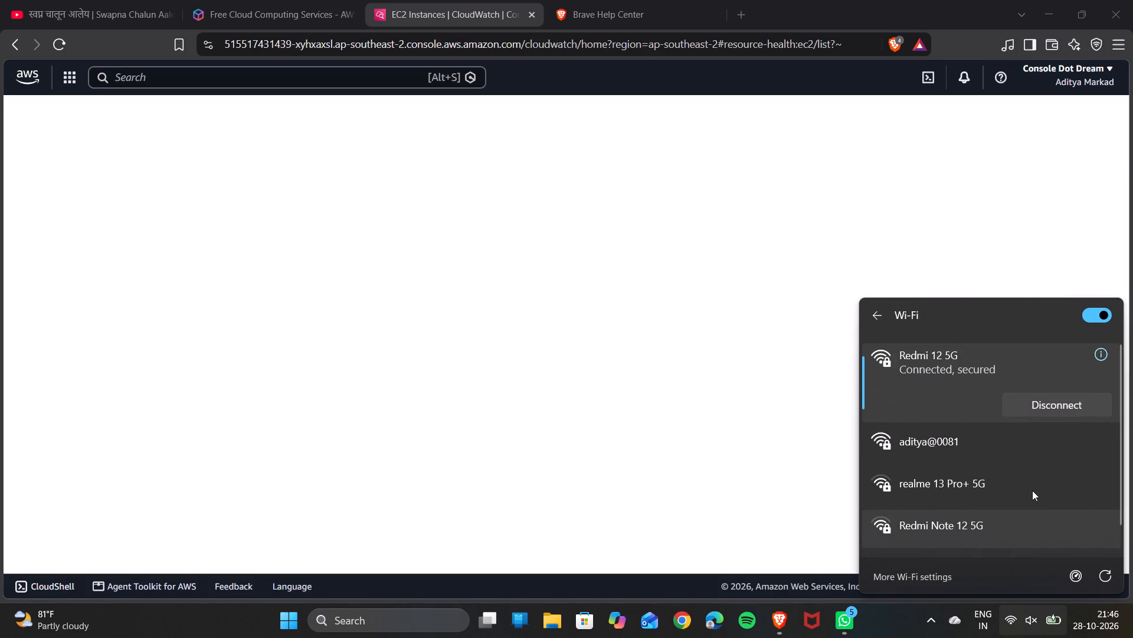
pyautogui.scroll(5, 1032, 490)
pyautogui.scroll(-3, 1032, 490)
pyautogui.scroll(-4, 997, 437)
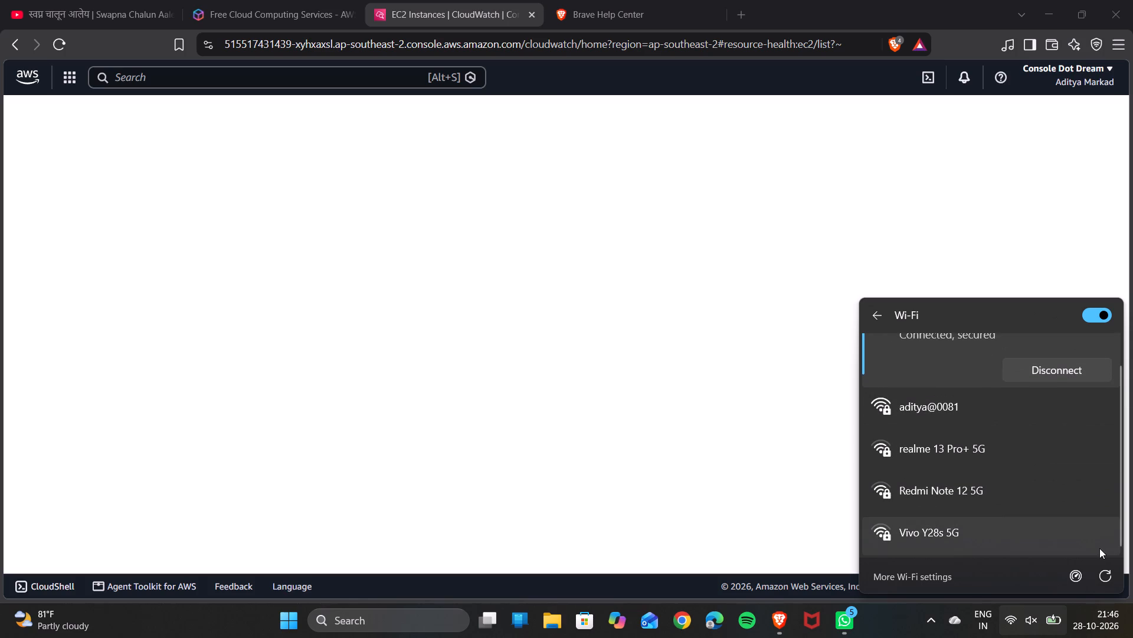
pyautogui.click(1102, 570)
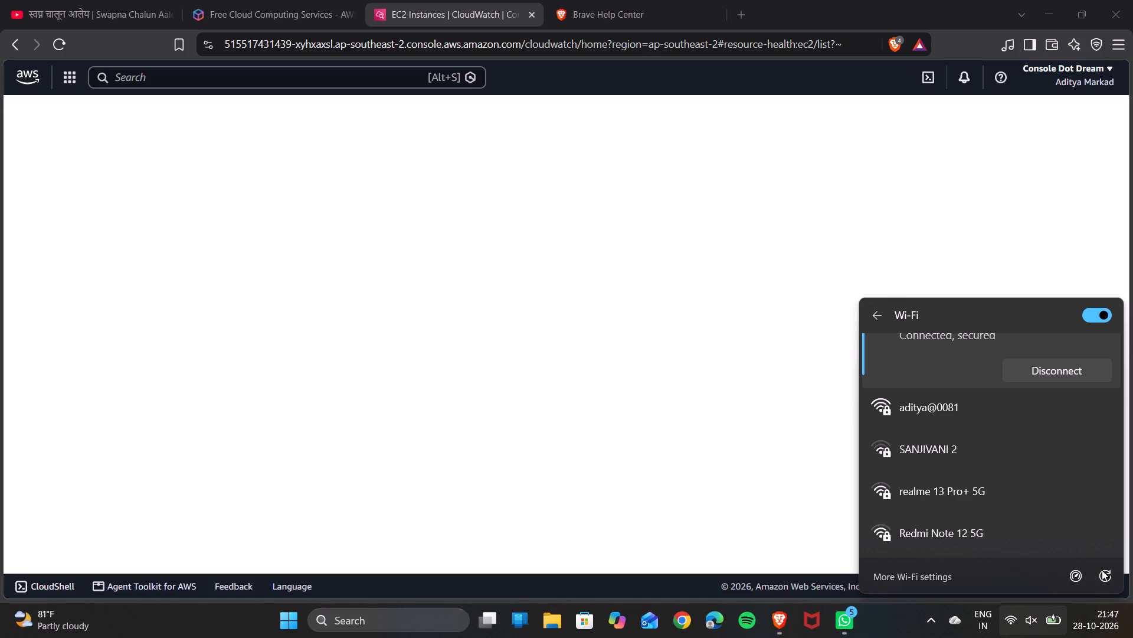
pyautogui.scroll(5, 1041, 461)
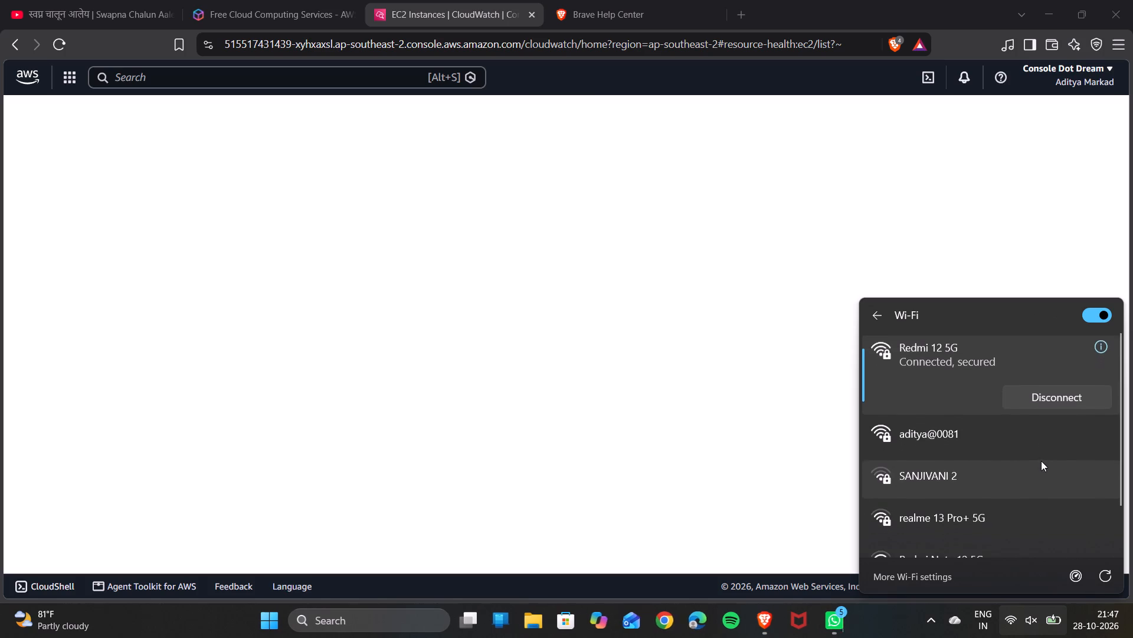
pyautogui.click(929, 476)
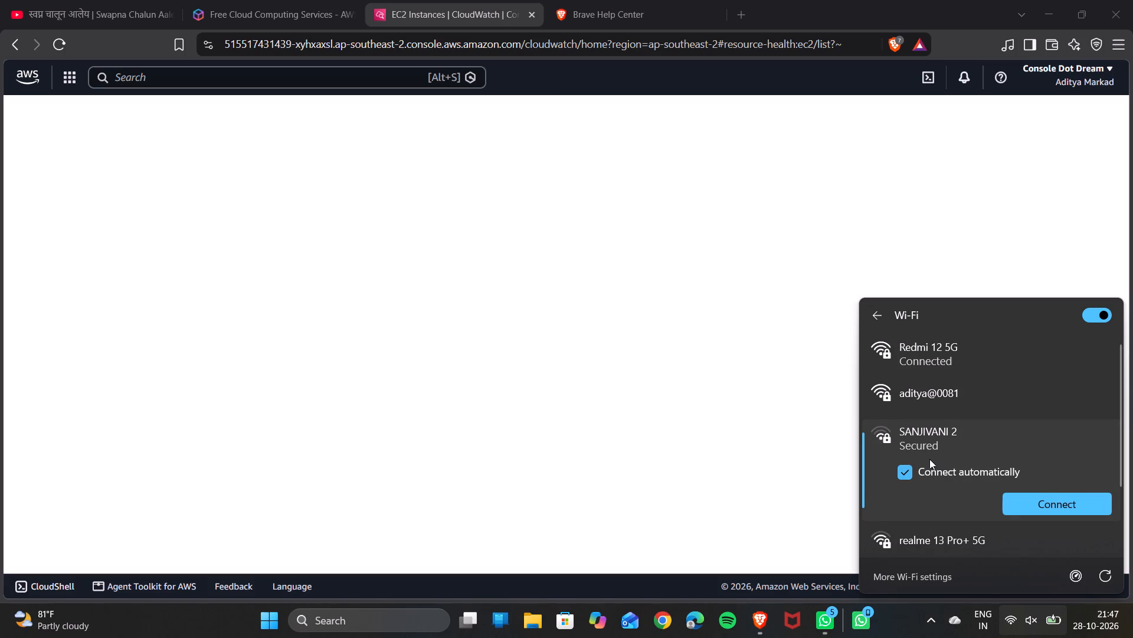
pyautogui.scroll(-1, 928, 457)
pyautogui.scroll(6, 928, 457)
# Turn Wi-Fi off and back on, and connect to the open SANJIVANI network.
pyautogui.click(1100, 316)
pyautogui.click(1100, 316)
pyautogui.click(1100, 316)
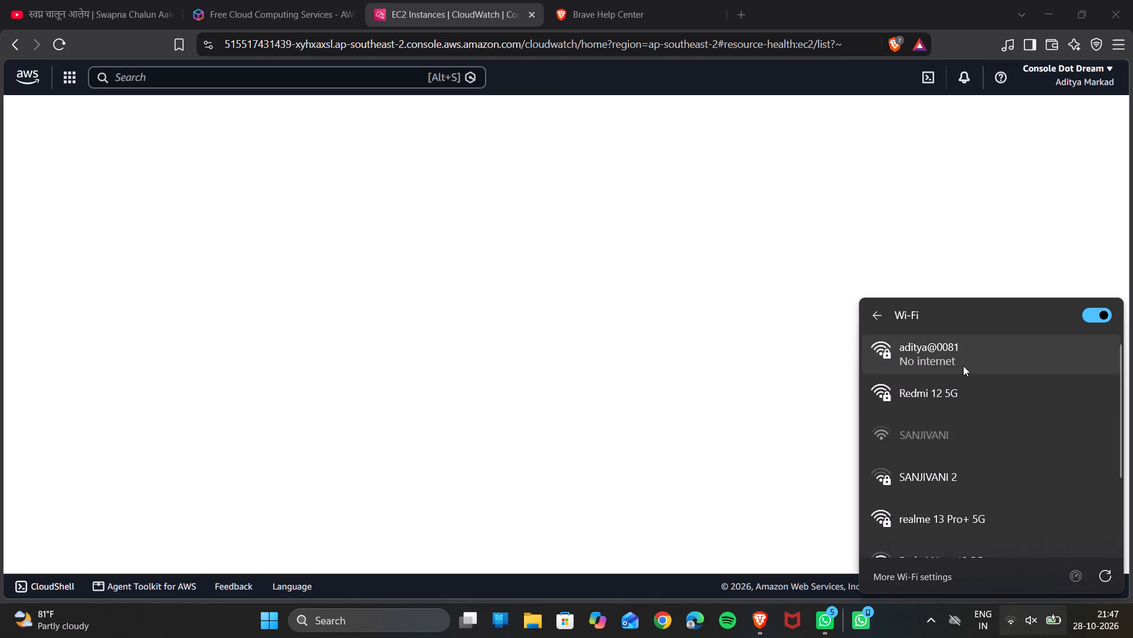
pyautogui.click(934, 440)
pyautogui.click(1031, 532)
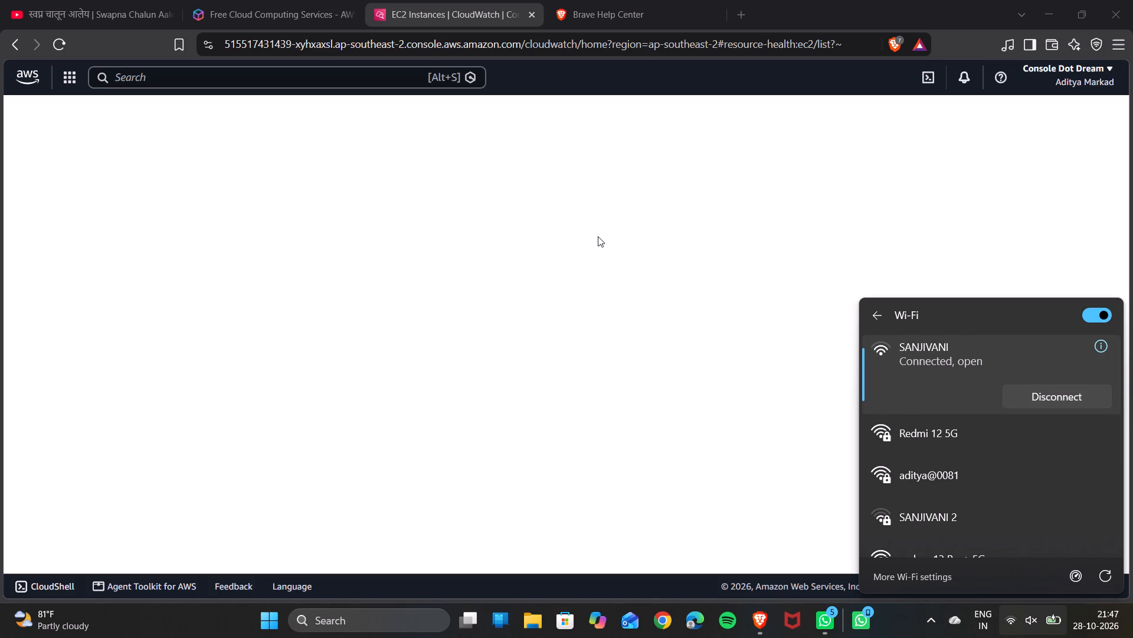
pyautogui.click(535, 218)
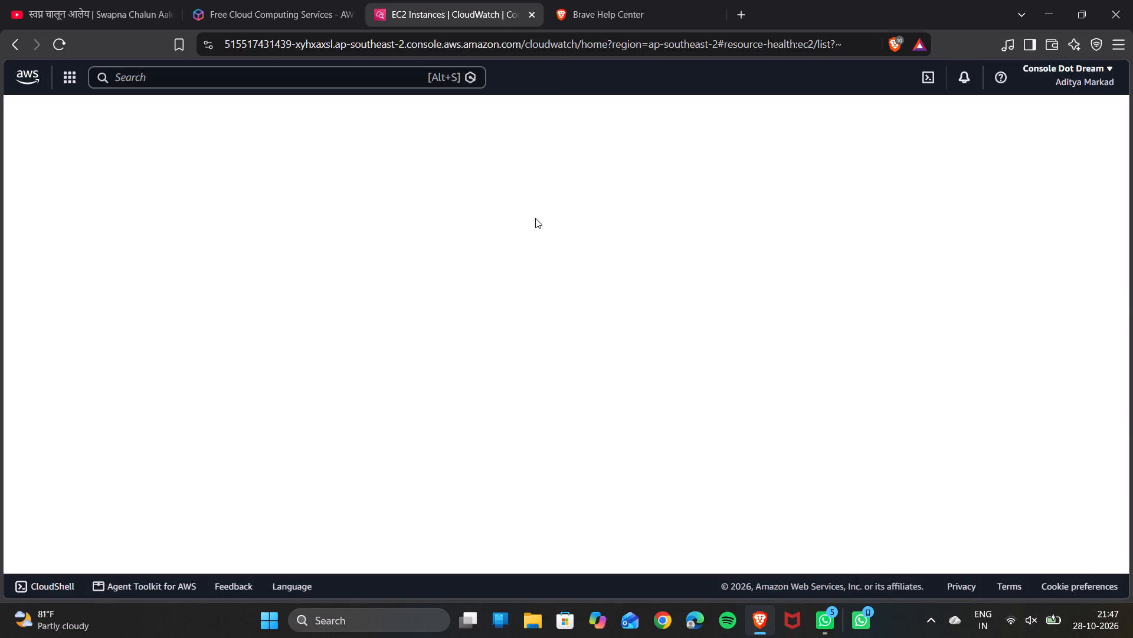
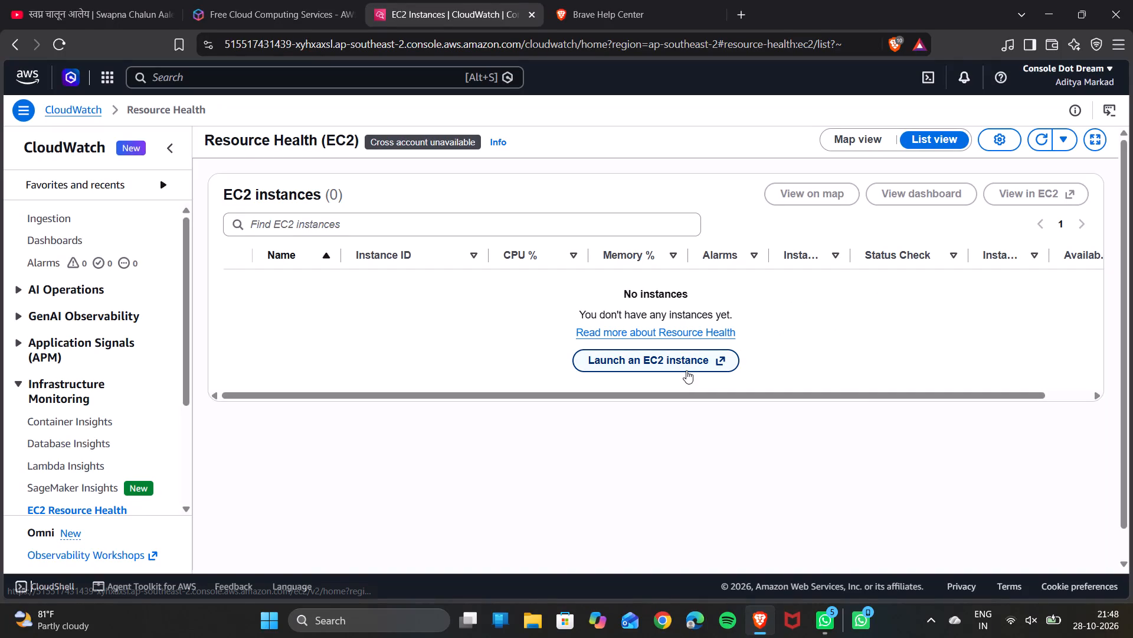
# Open the EC2 launch instance wizard from the empty EC2 instances list in CloudWatch Resource Health.
pyautogui.click(682, 351)
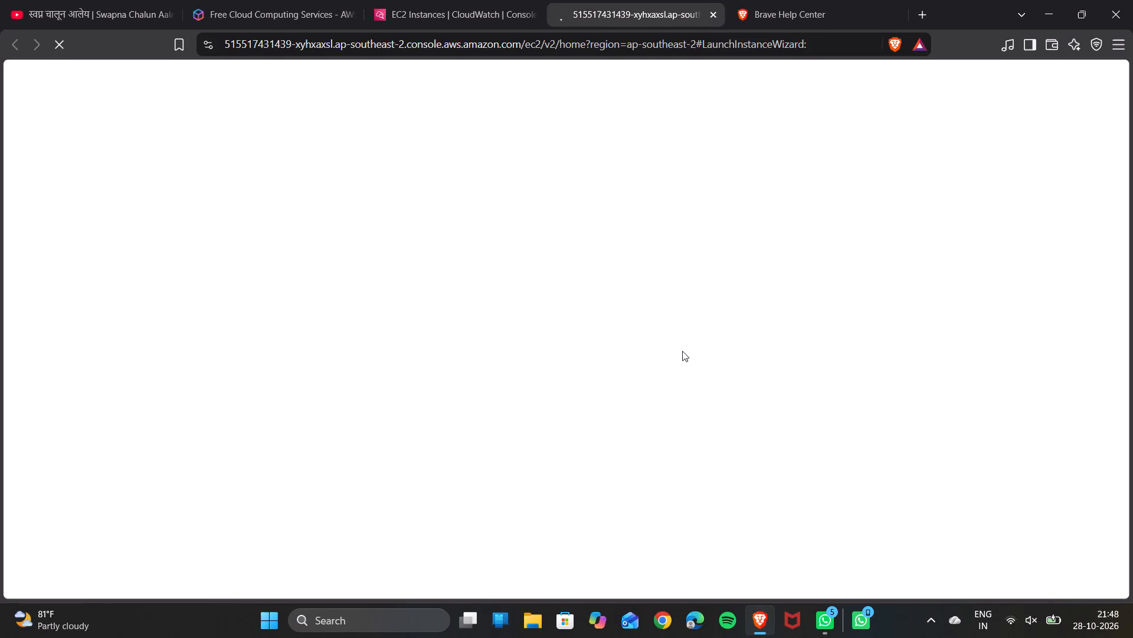
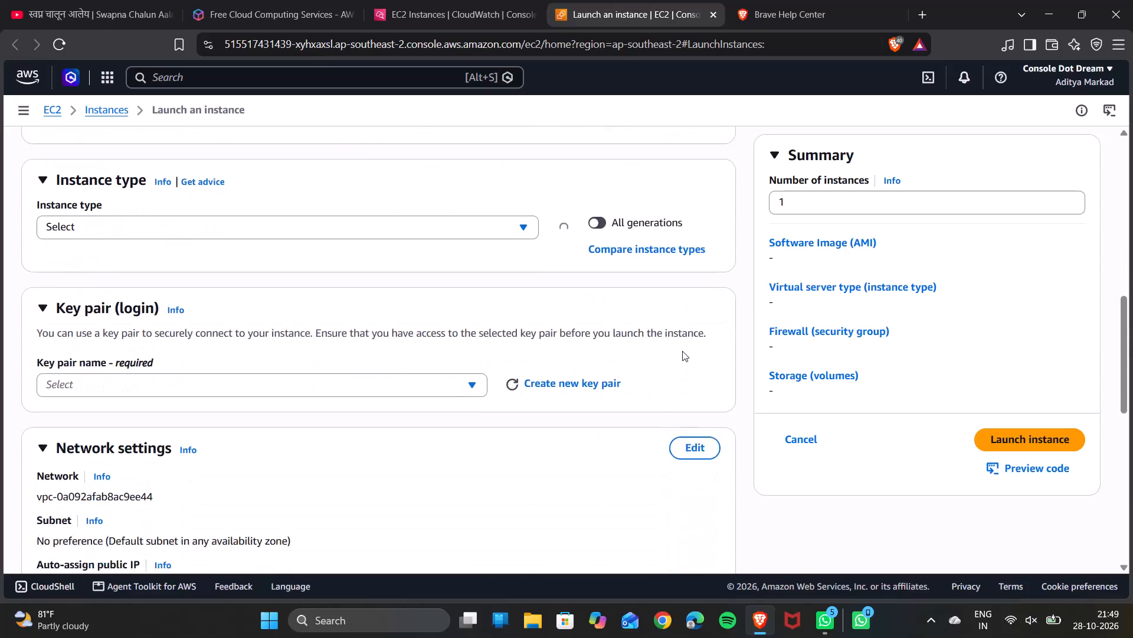
# Choose Windows among the Quick Start operating system images as the new instance's Amazon Machine Image.
pyautogui.hscroll(-1, 682, 351)
pyautogui.scroll(3, 682, 351)
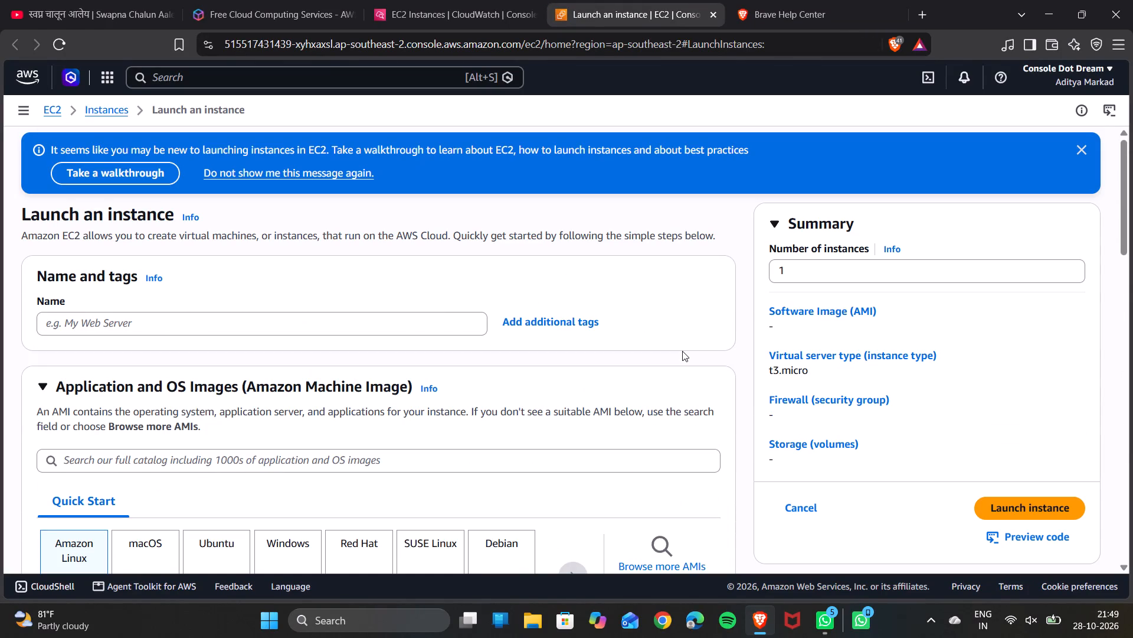
pyautogui.click(682, 351)
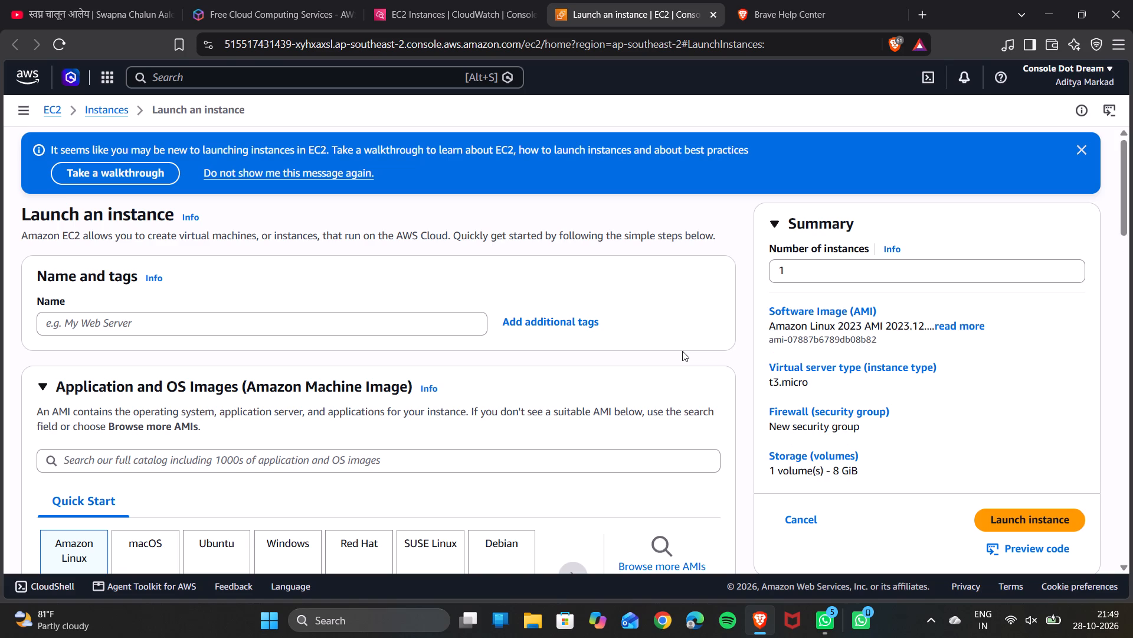
pyautogui.scroll(-4, 290, 321)
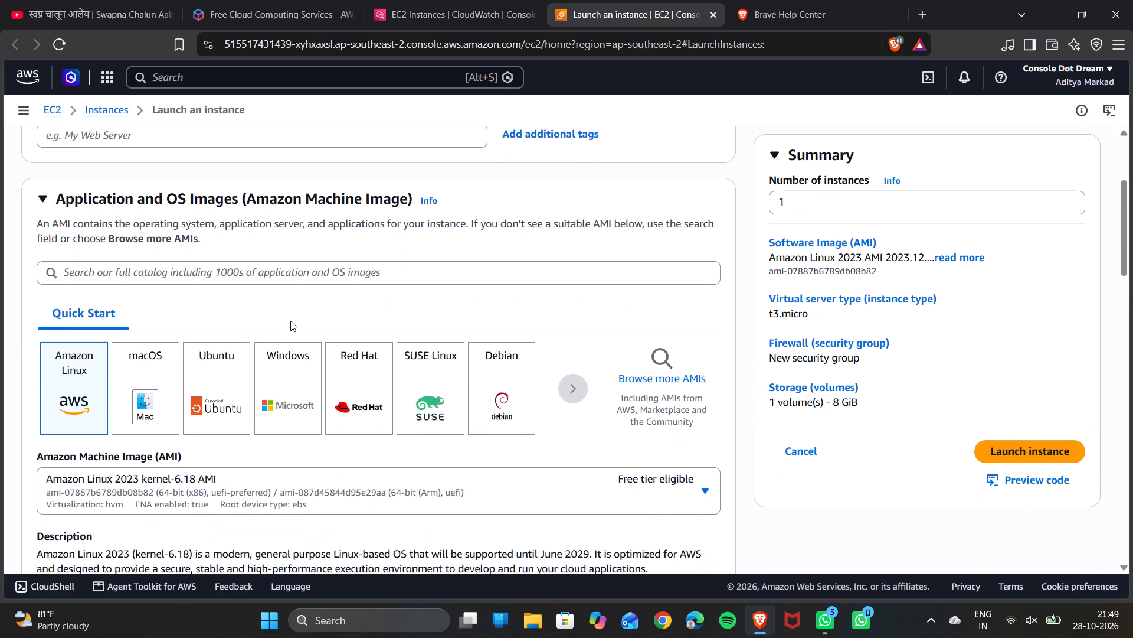
pyautogui.scroll(-1, 290, 321)
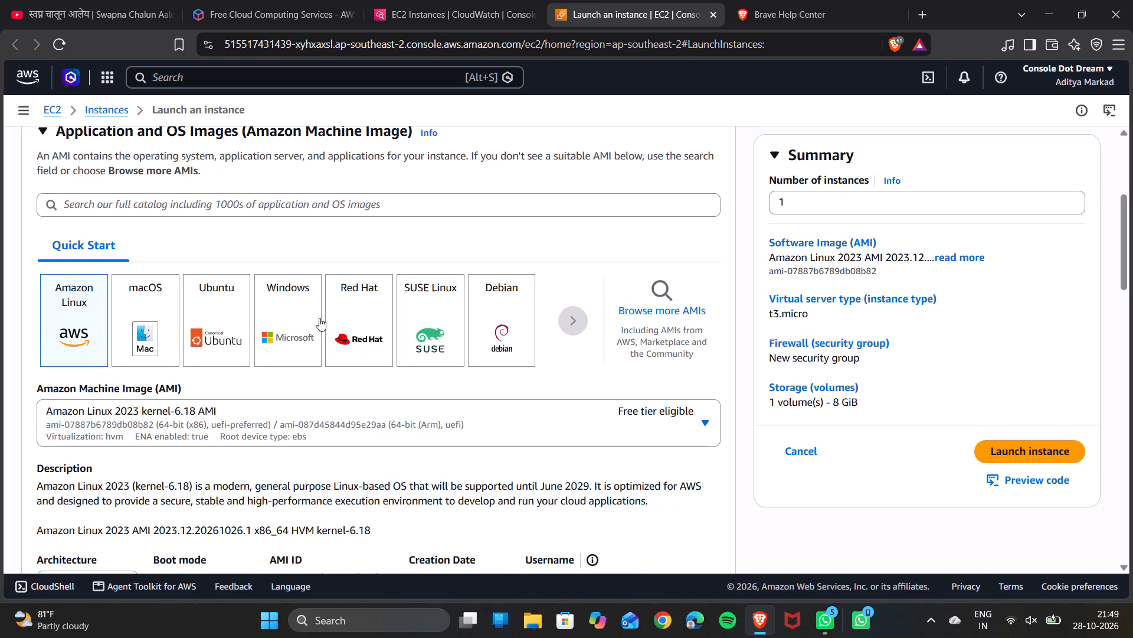
pyautogui.click(572, 320)
pyautogui.hscroll(2, 263, 289)
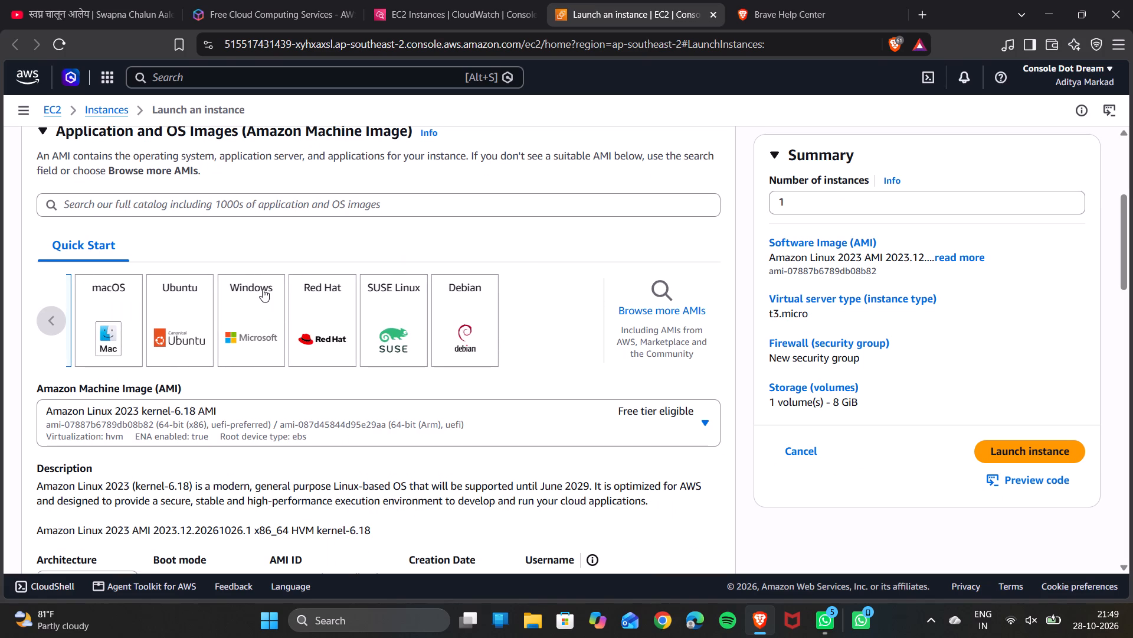
pyautogui.hscroll(1, 263, 289)
pyautogui.click(260, 327)
pyautogui.click(52, 311)
# Review the launch form's name, instance type, key pair options, network, security group and storage settings.
pyautogui.scroll(1, 315, 187)
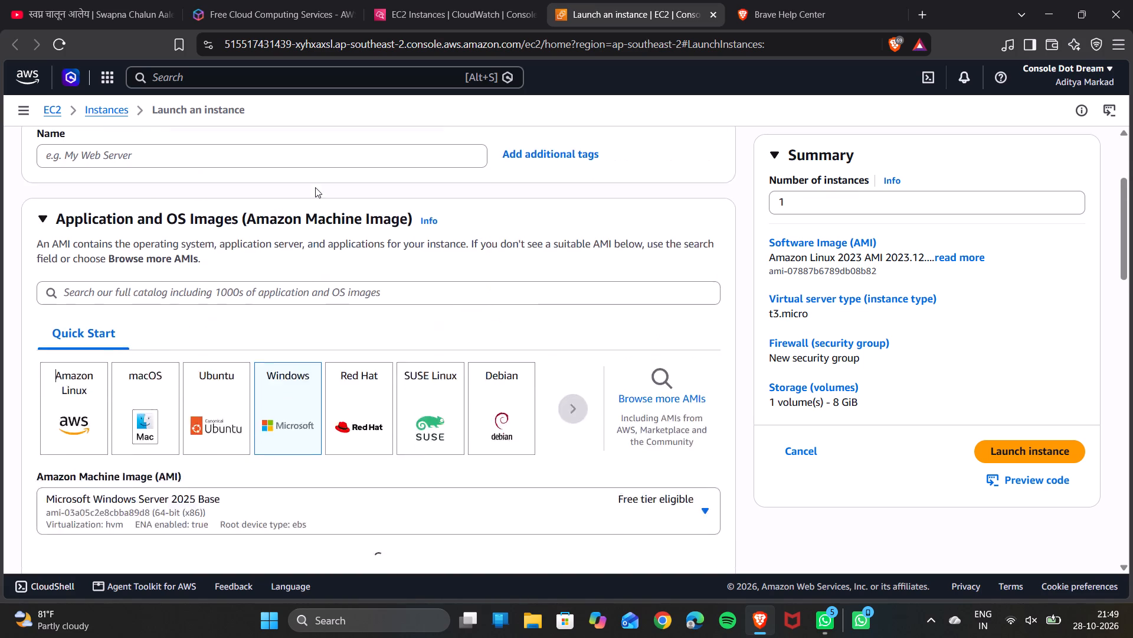
pyautogui.scroll(3, 315, 187)
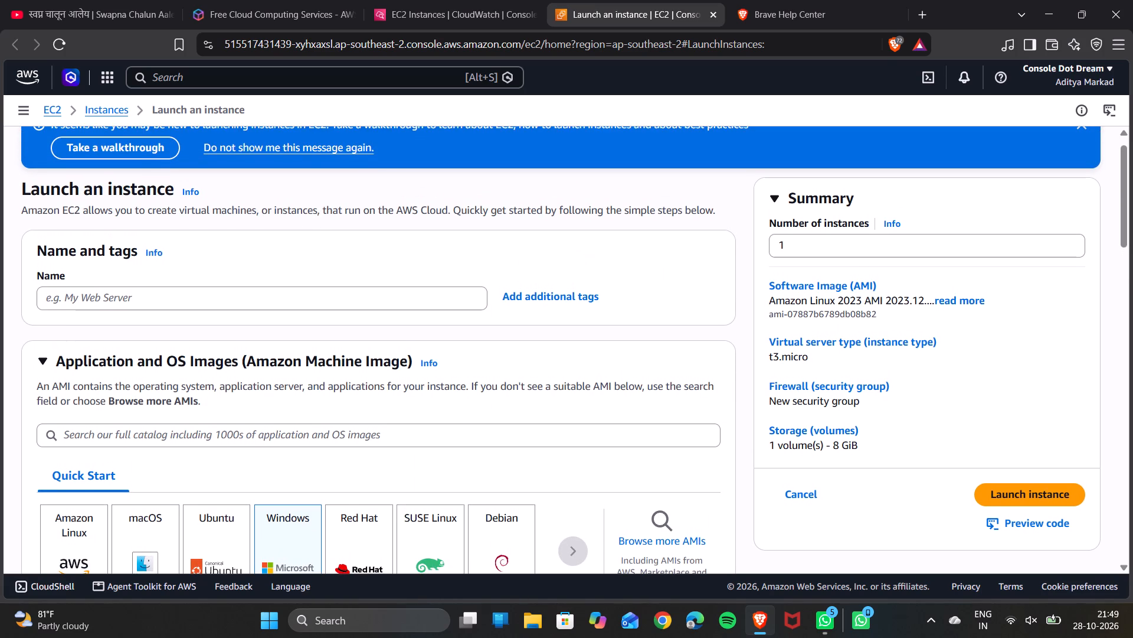
pyautogui.click(154, 302)
pyautogui.click(118, 297)
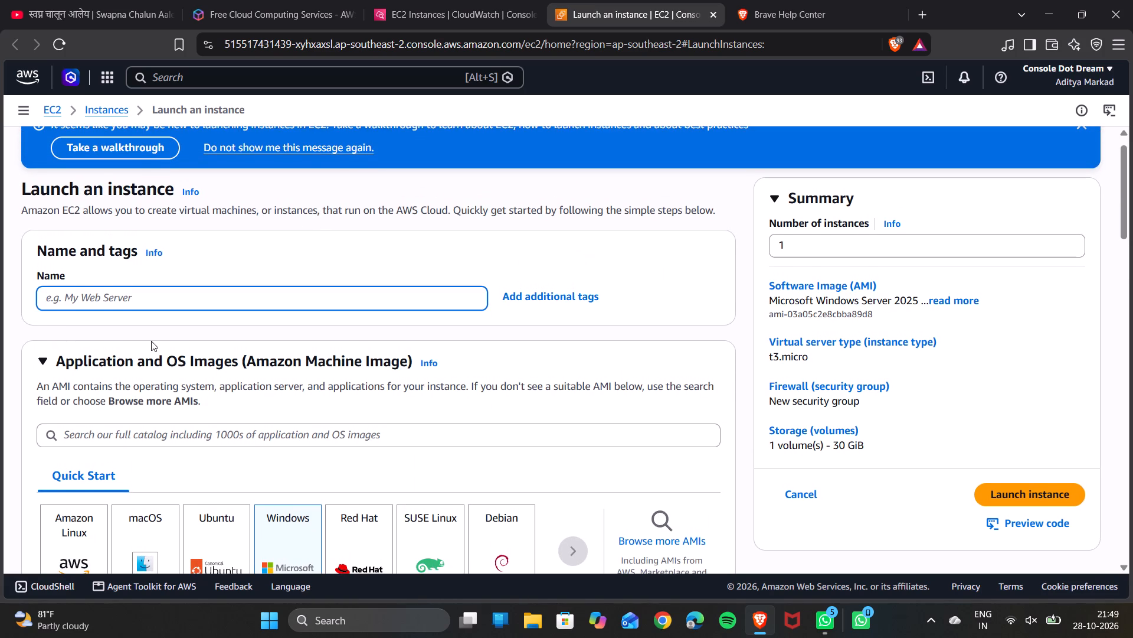
pyautogui.scroll(-8, 151, 341)
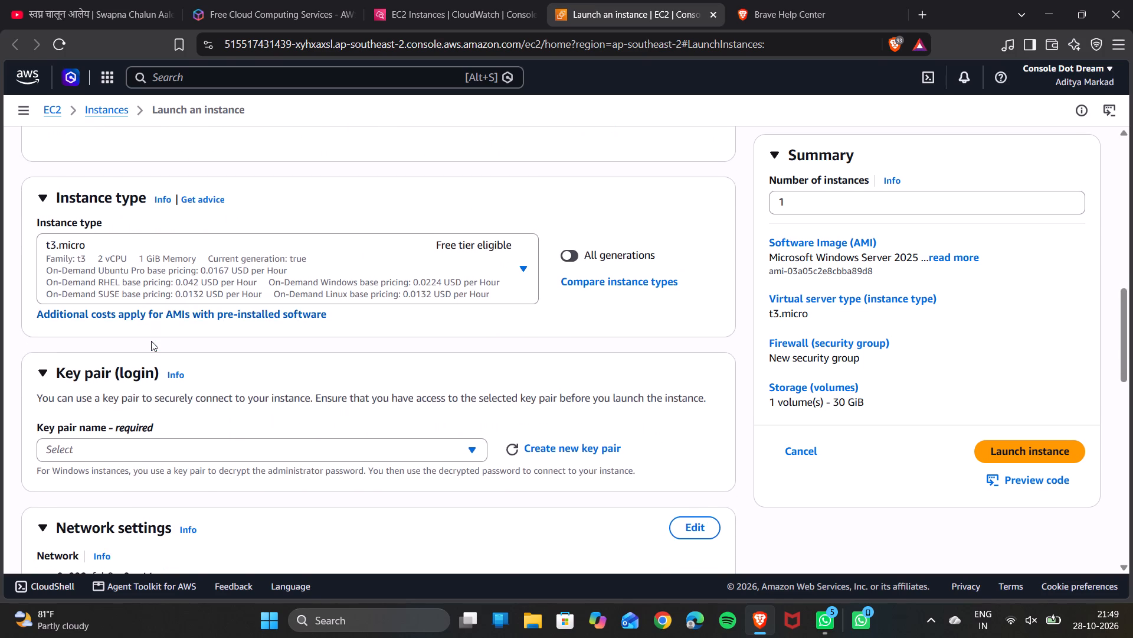
pyautogui.scroll(-1, 151, 341)
pyautogui.click(161, 306)
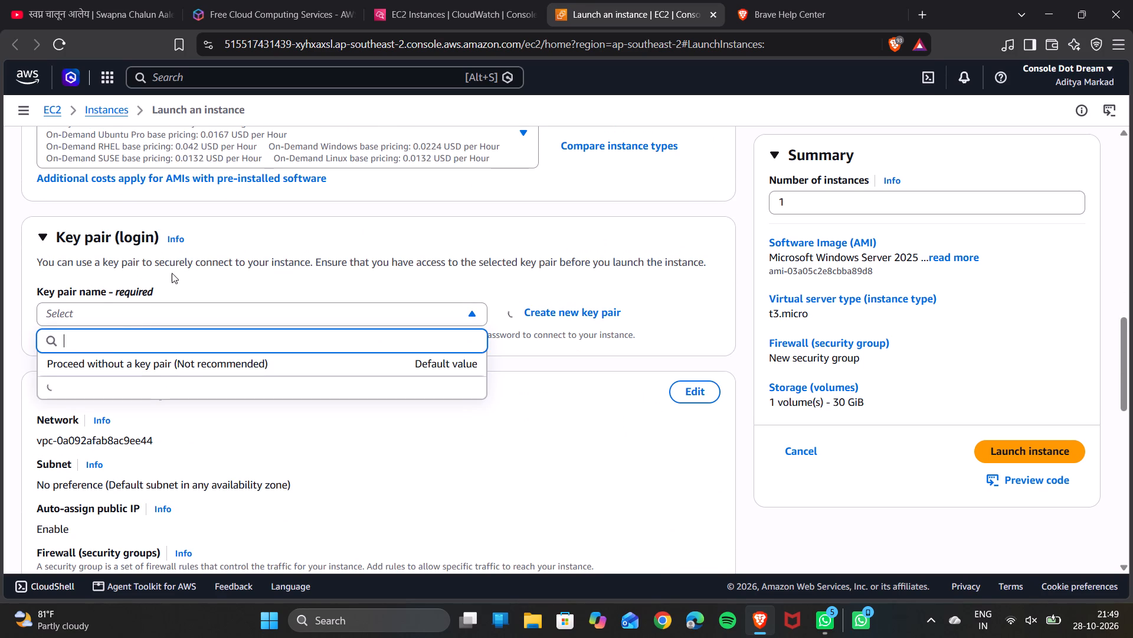
pyautogui.scroll(-1, 308, 432)
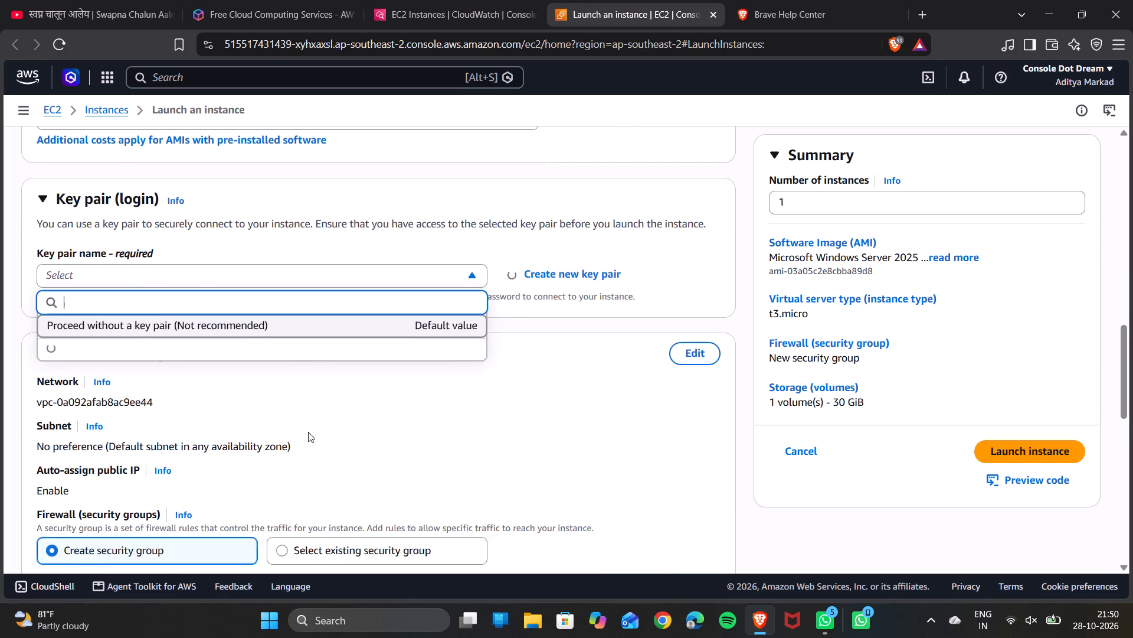
pyautogui.scroll(-4, 308, 432)
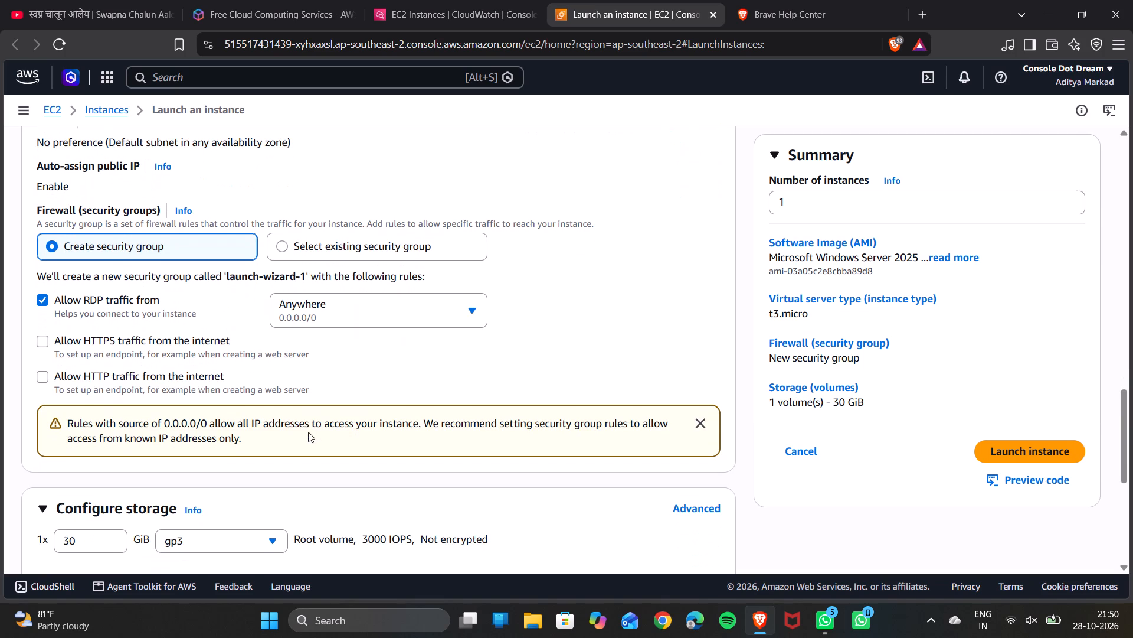
pyautogui.scroll(-3, 308, 432)
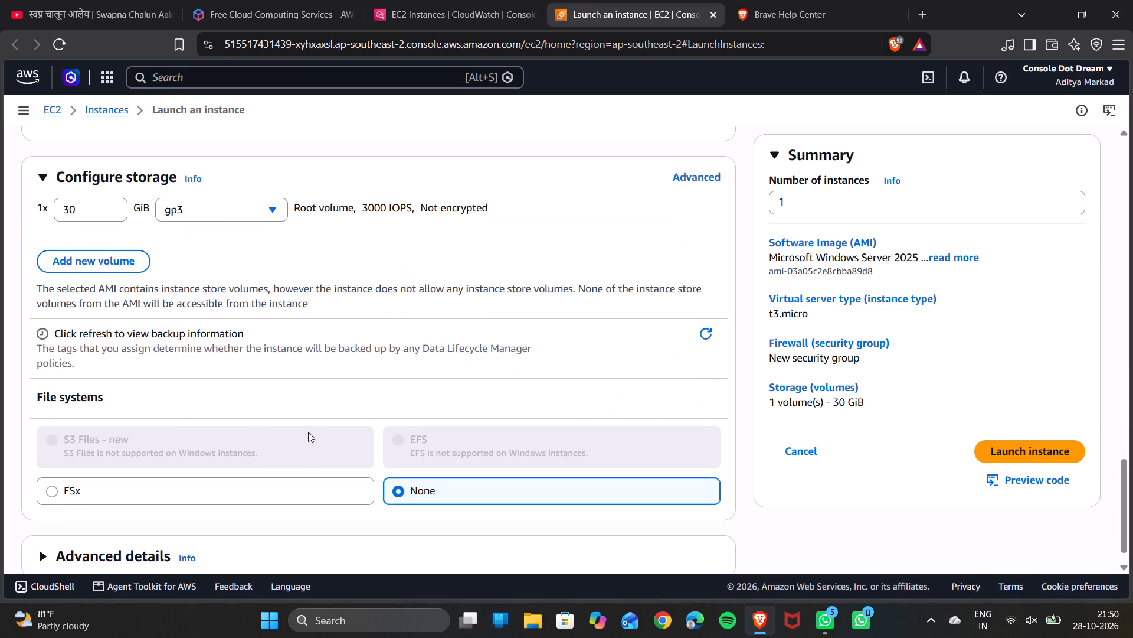
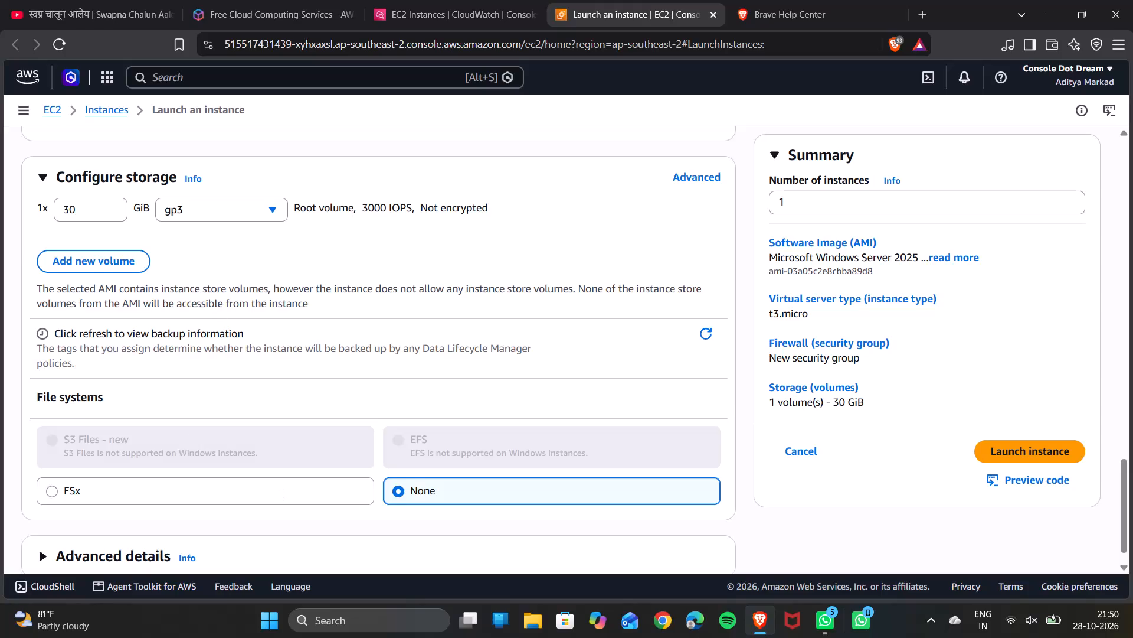
# Recheck the launch form's security group rules, storage volume, file system options and key pair section.
pyautogui.scroll(1, 214, 302)
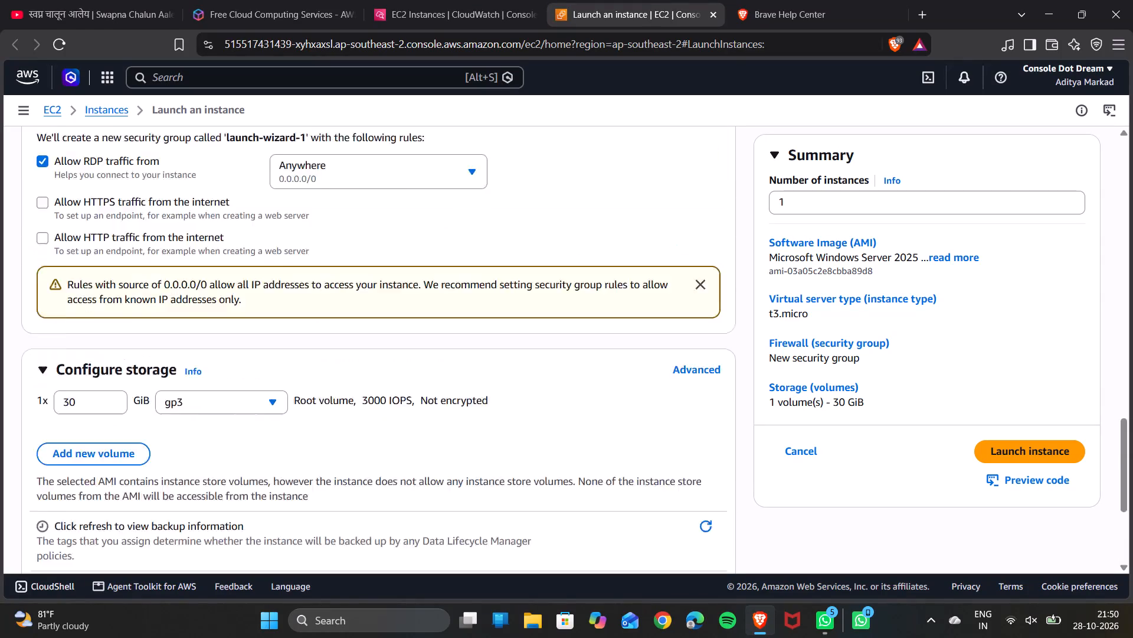
pyautogui.scroll(-1, 214, 302)
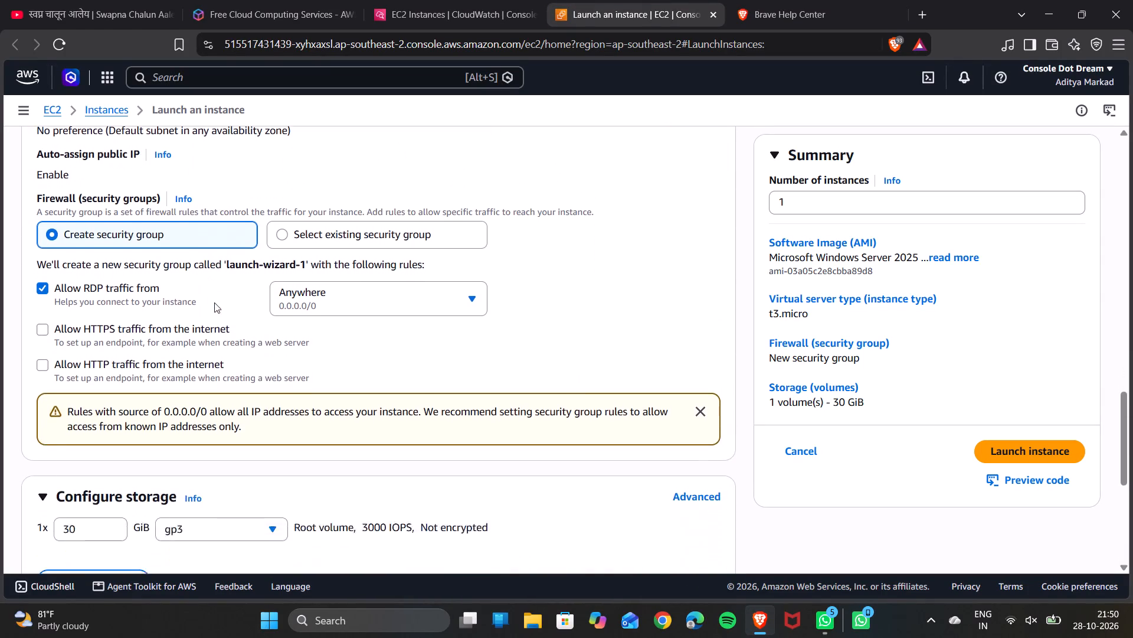
pyautogui.scroll(-5, 214, 302)
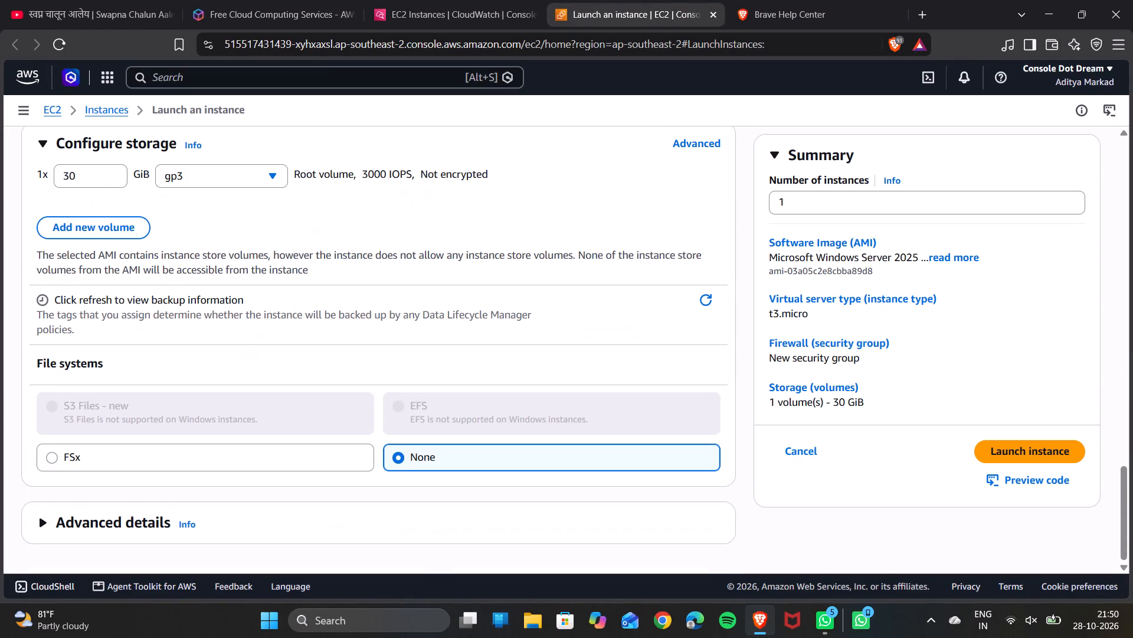
pyautogui.scroll(1, 214, 302)
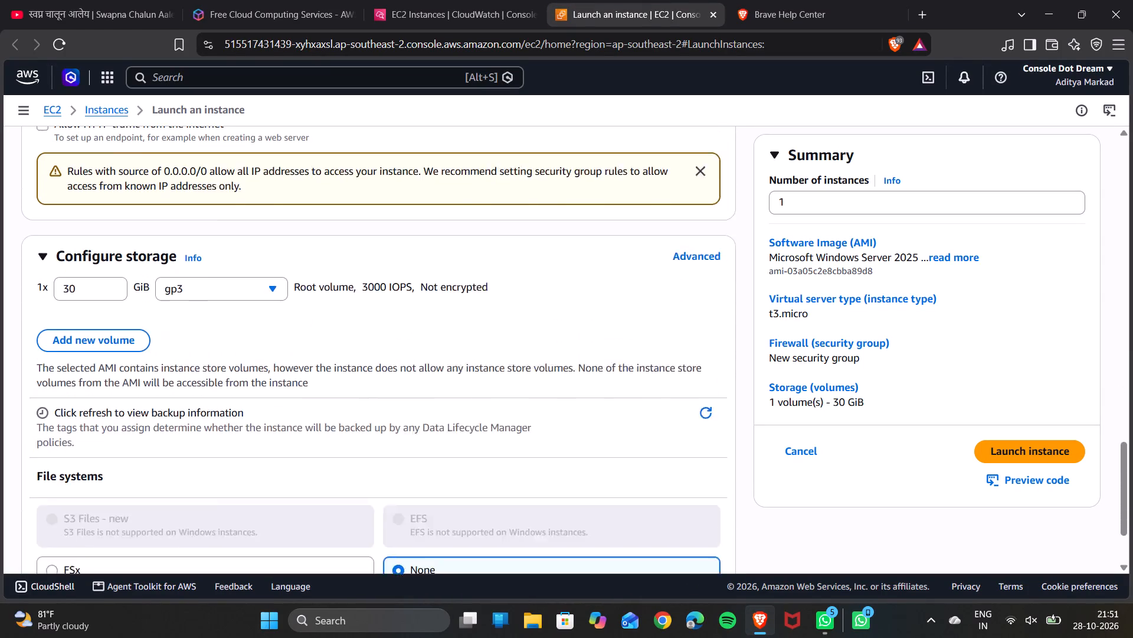
pyautogui.scroll(7, 214, 302)
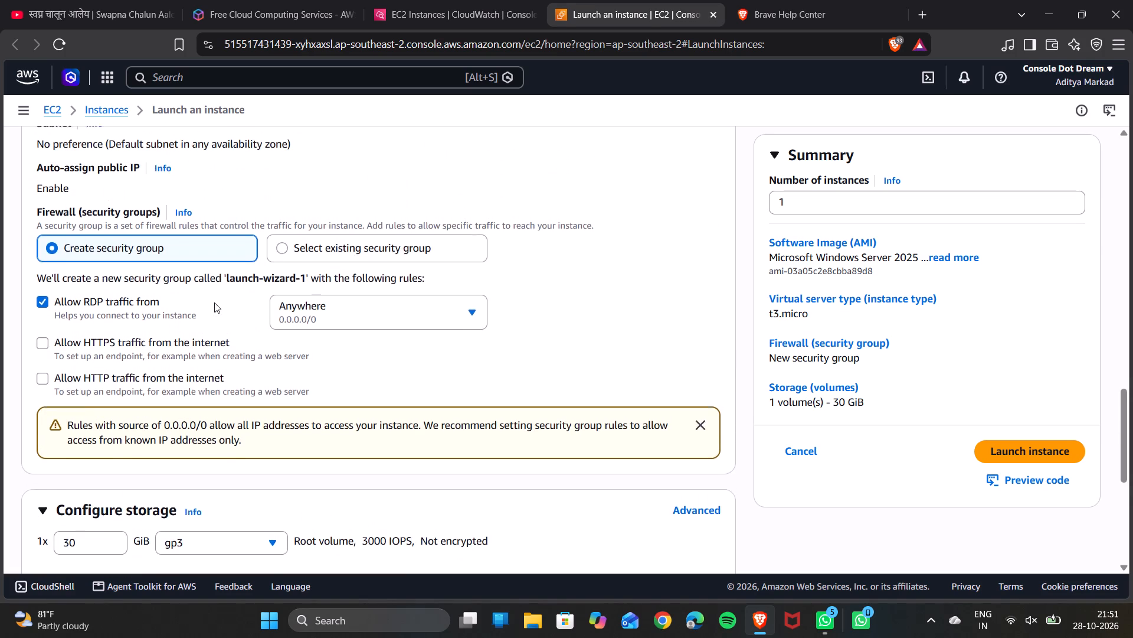
pyautogui.scroll(2, 214, 302)
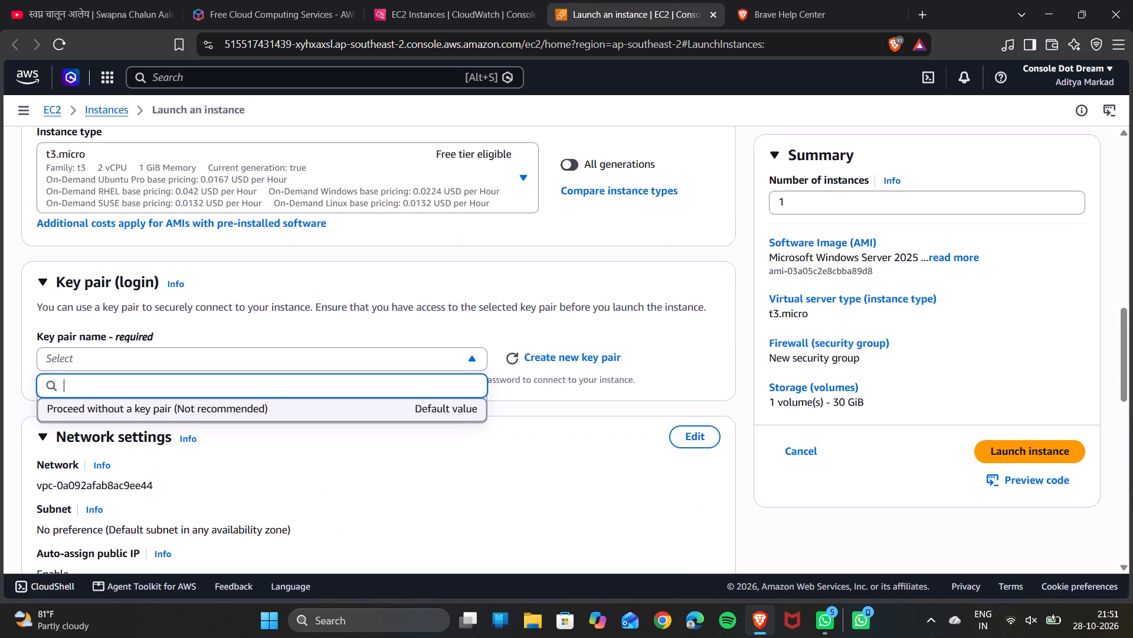
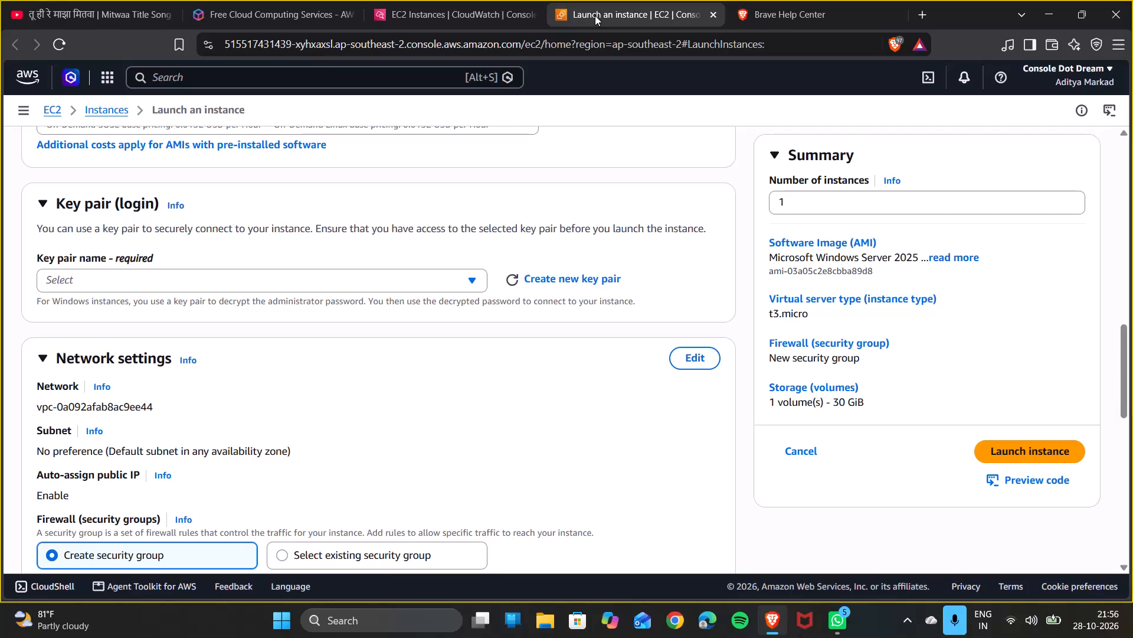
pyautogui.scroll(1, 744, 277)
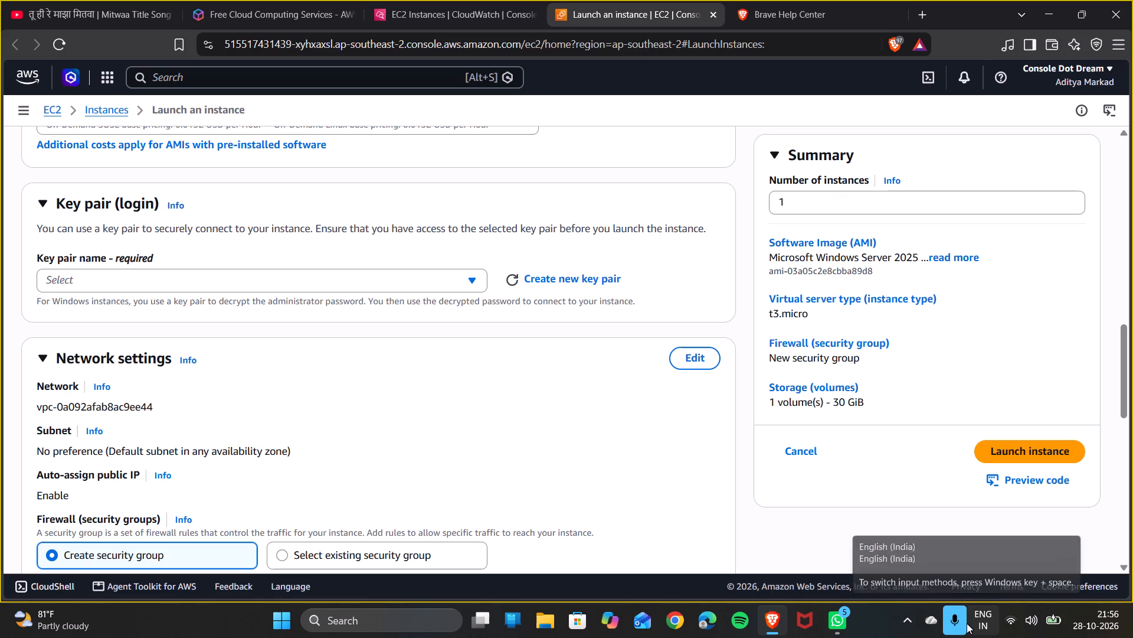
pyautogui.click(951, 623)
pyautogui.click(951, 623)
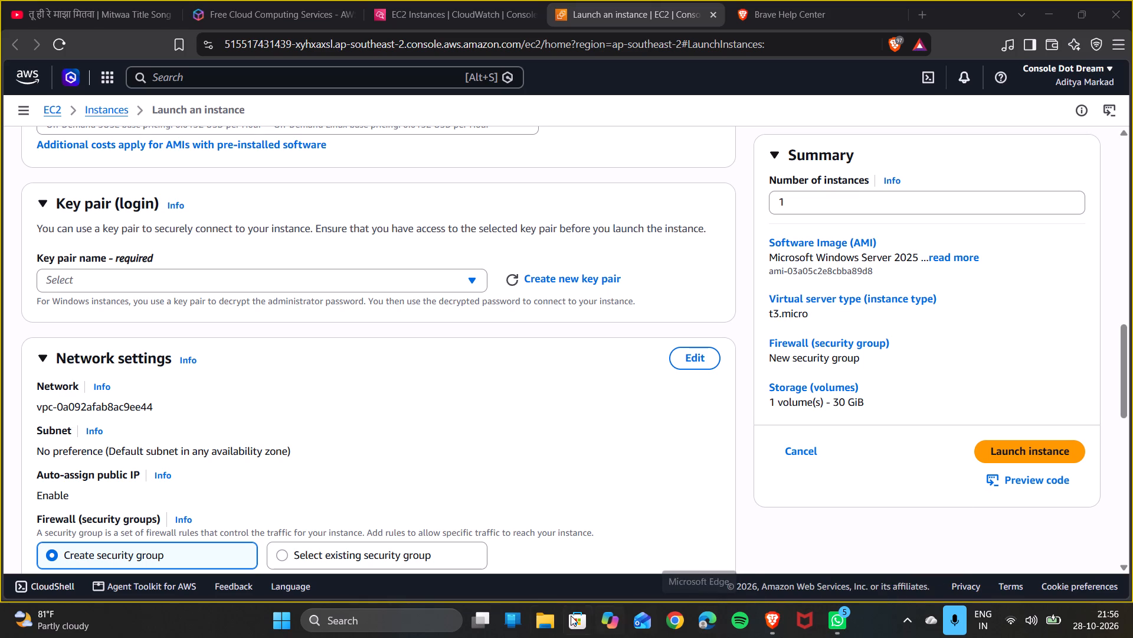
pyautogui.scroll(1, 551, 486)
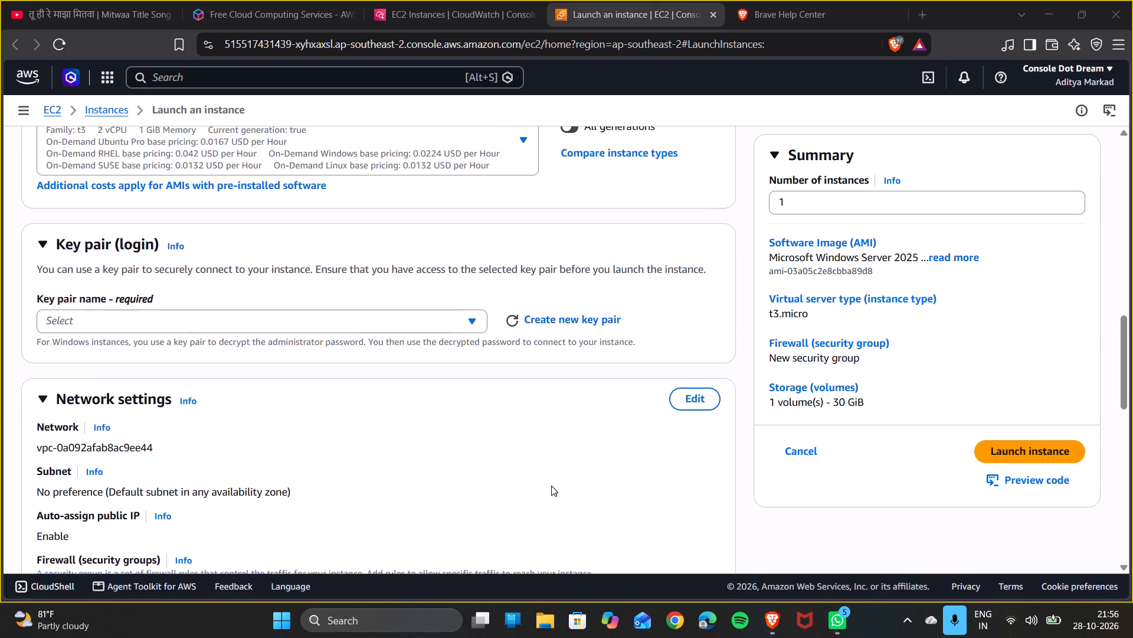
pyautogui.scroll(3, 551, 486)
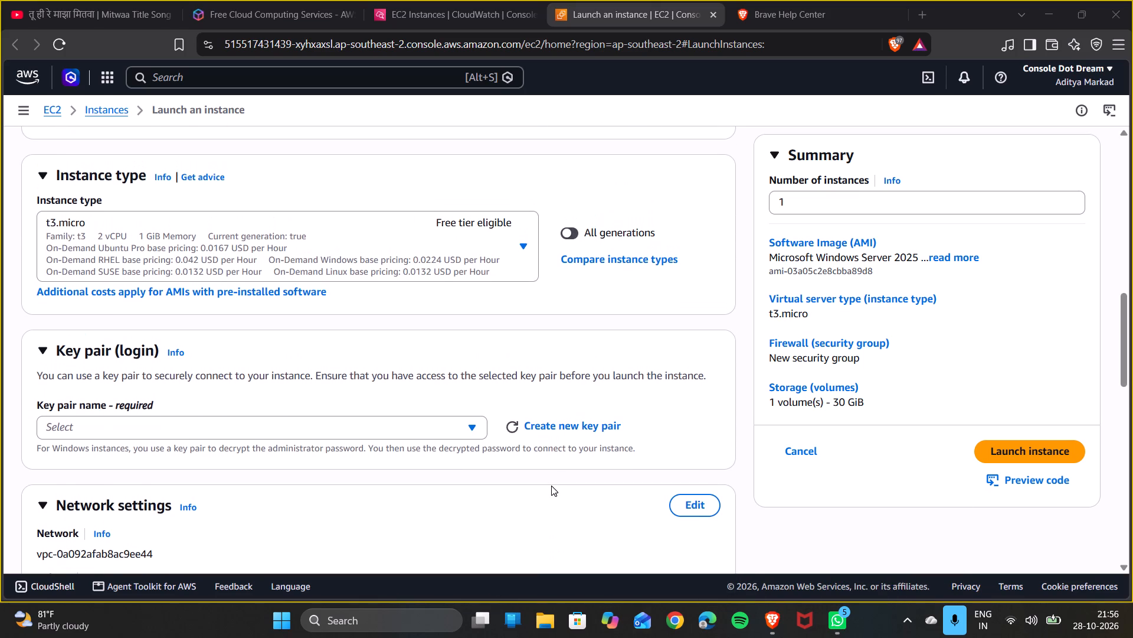
# Recheck the launch form's name field, Quick Start operating system images and the selected Windows machine image's details.
pyautogui.scroll(3, 551, 486)
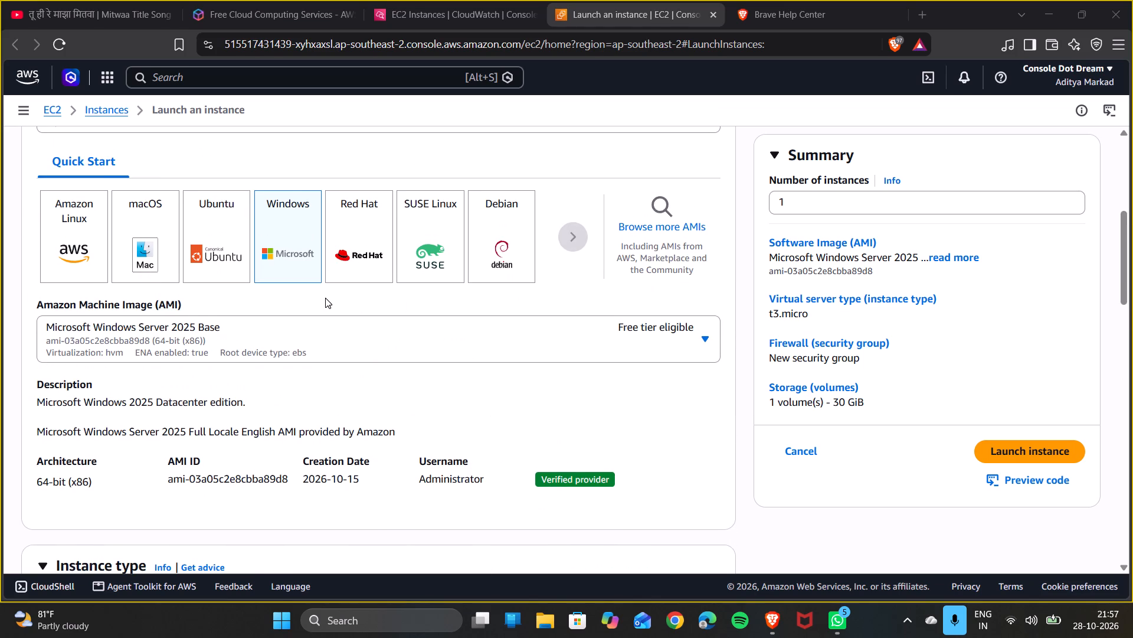
pyautogui.scroll(3, 323, 298)
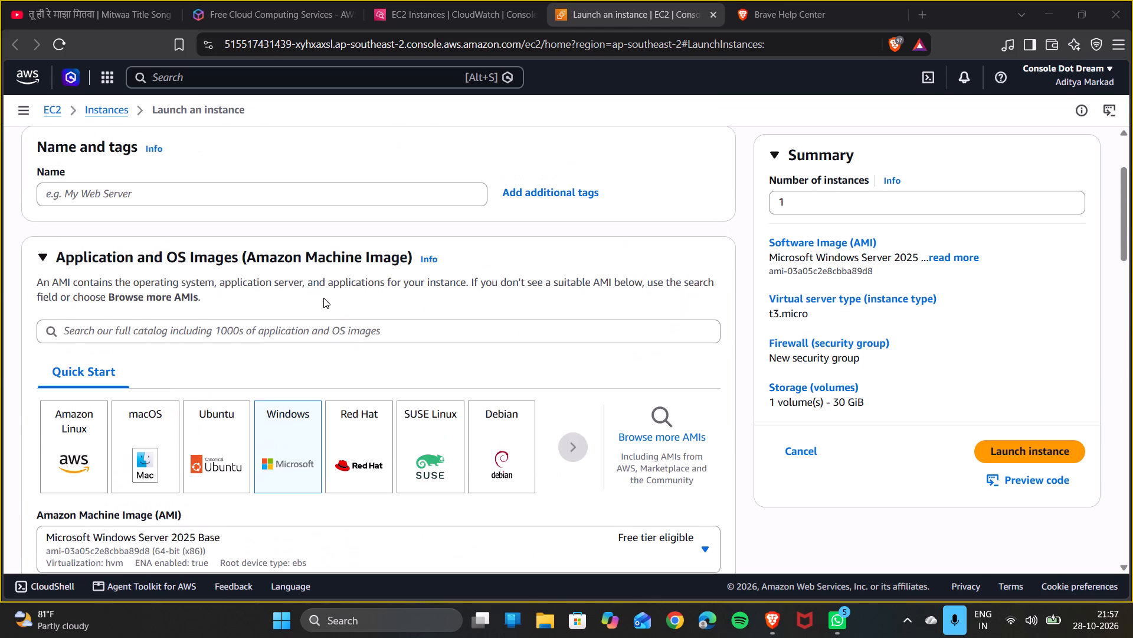
pyautogui.scroll(1, 323, 298)
pyautogui.scroll(-1, 323, 298)
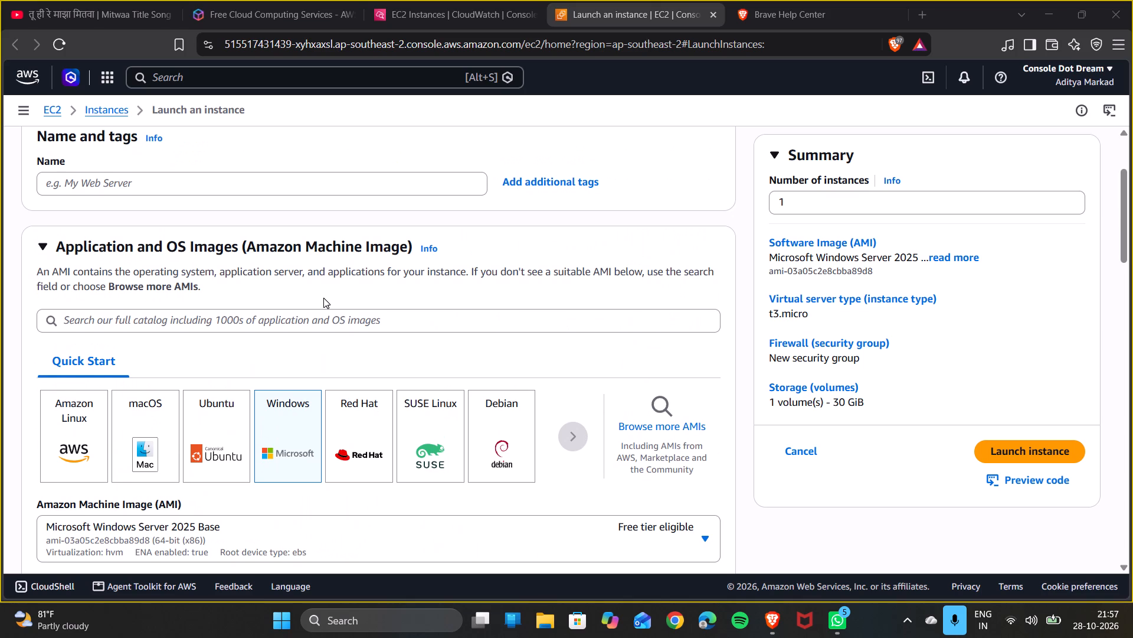
pyautogui.scroll(-3, 323, 298)
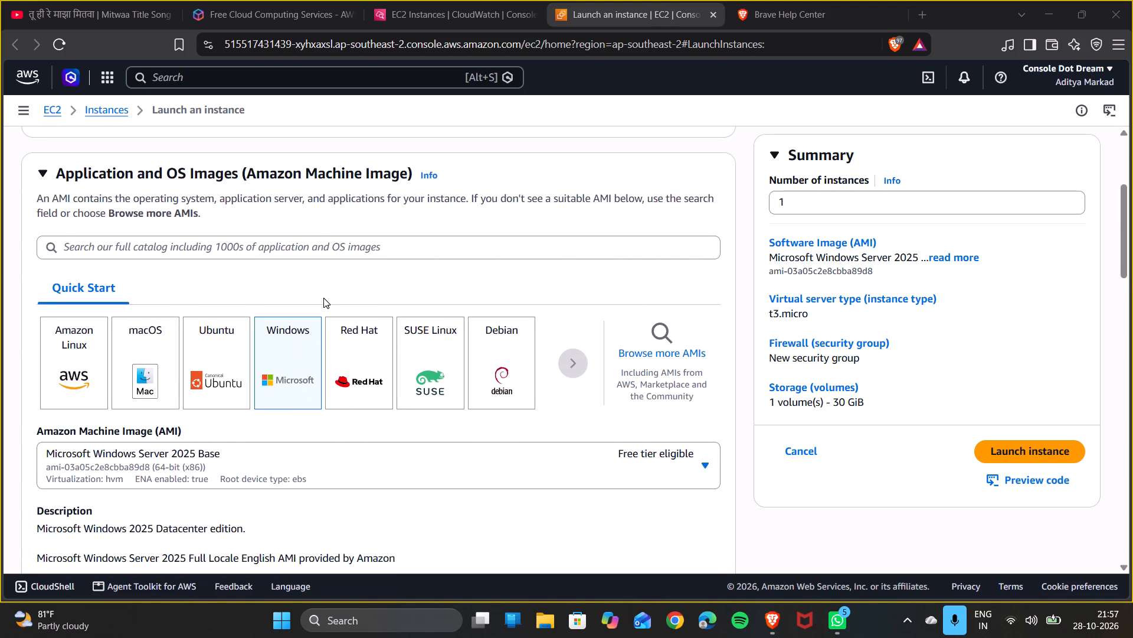
pyautogui.scroll(-1, 323, 298)
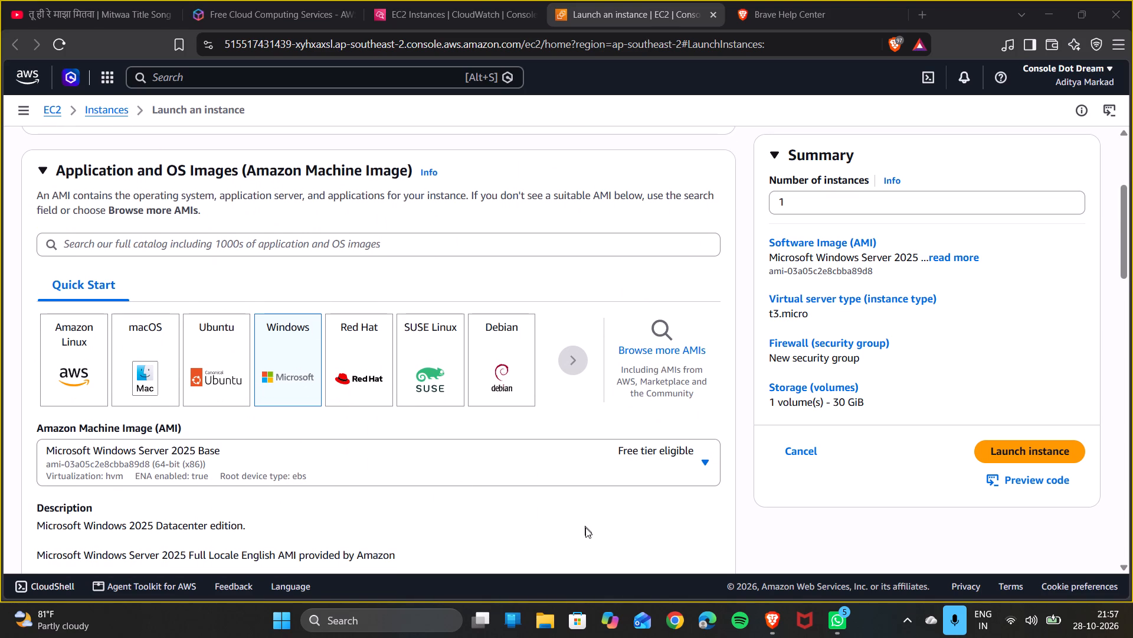
pyautogui.scroll(-1, 647, 505)
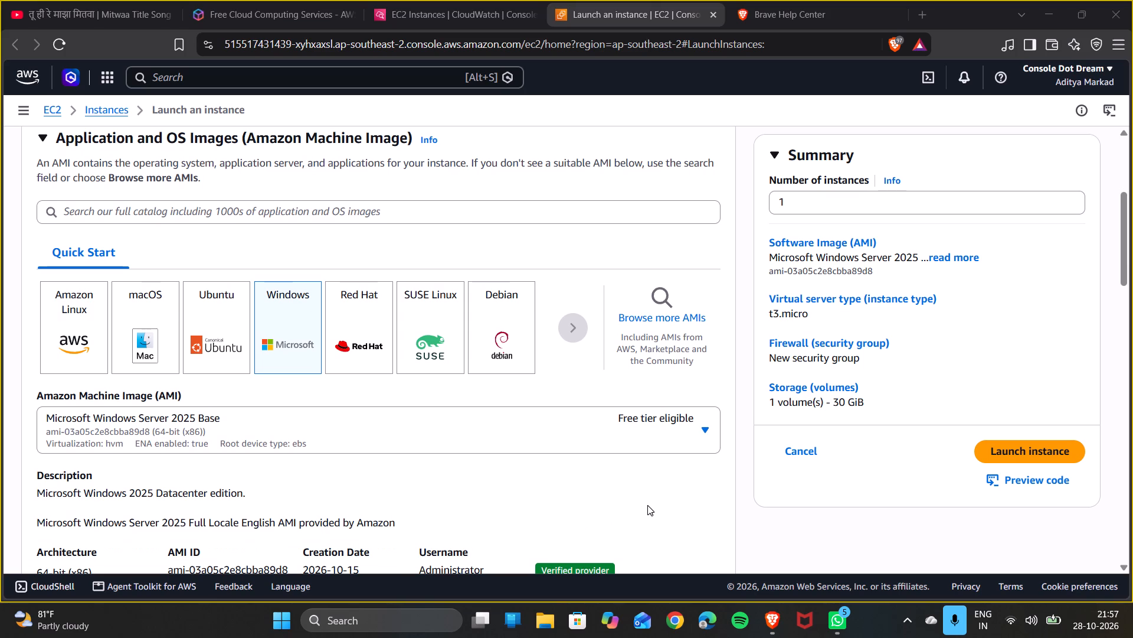
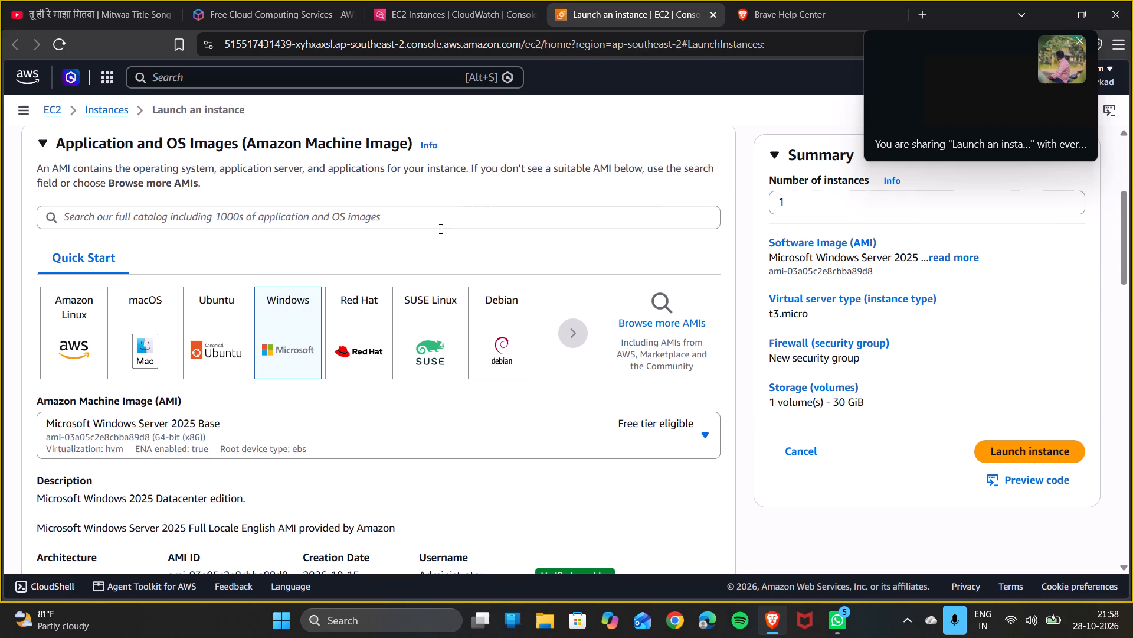
pyautogui.click(215, 336)
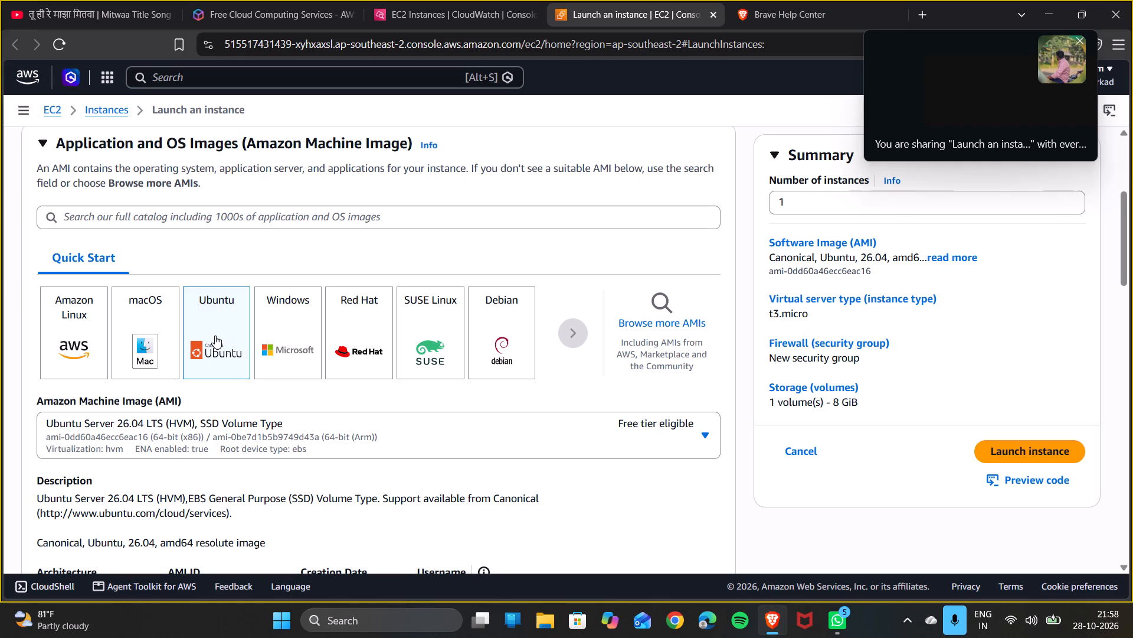
# Review the Ubuntu AMI's description, architecture and image details on the instance launch form.
pyautogui.scroll(-2, 215, 336)
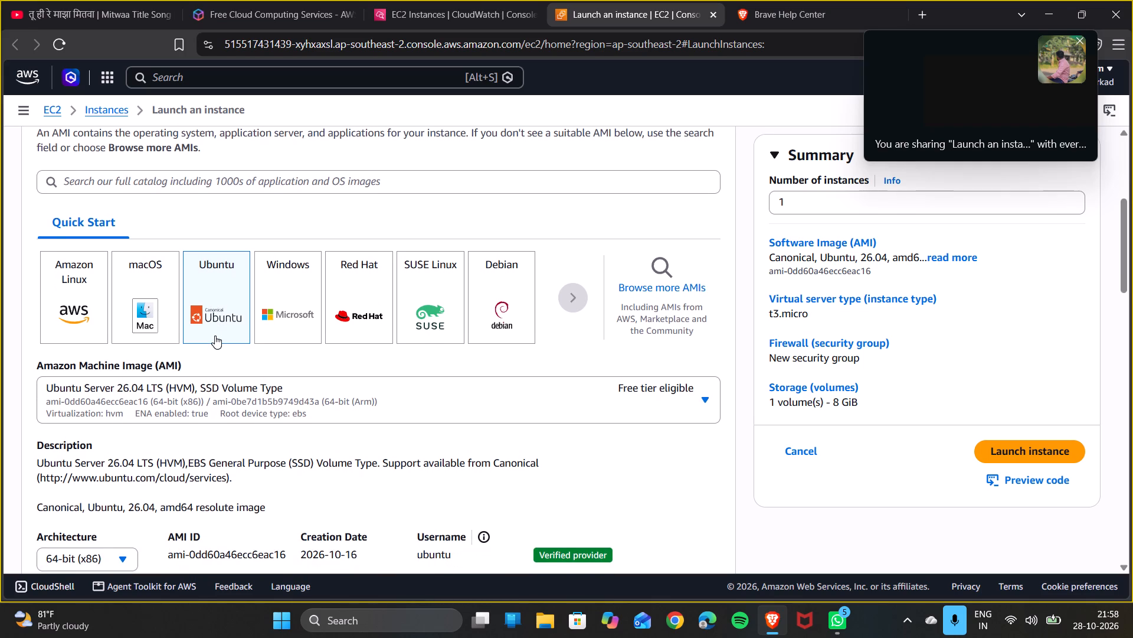
pyautogui.scroll(-1, 215, 336)
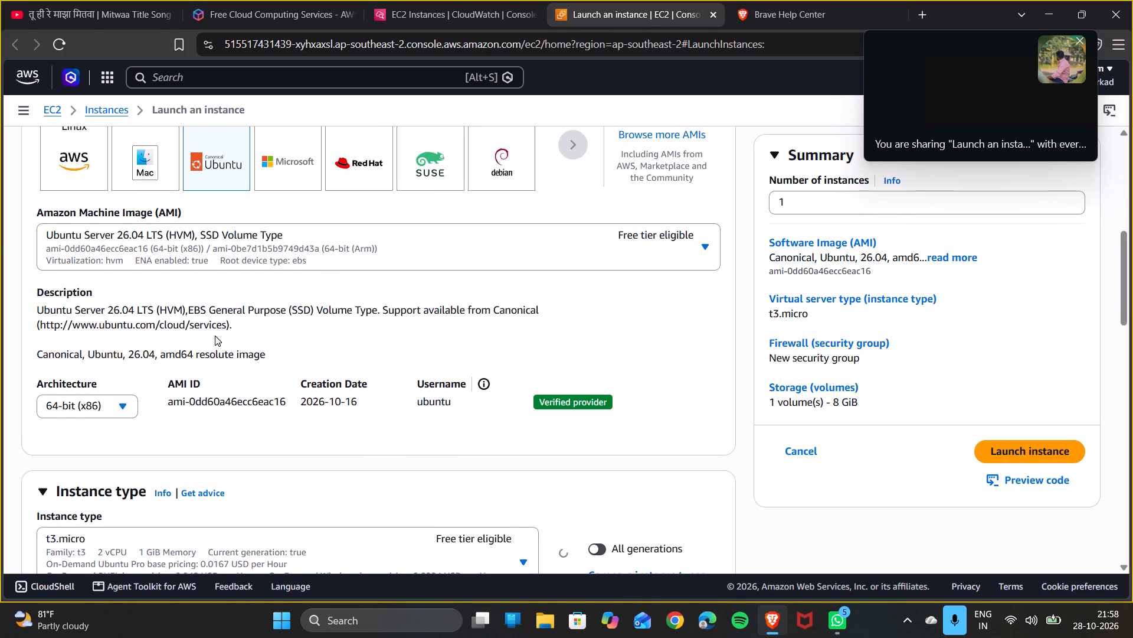
pyautogui.scroll(-2, 215, 336)
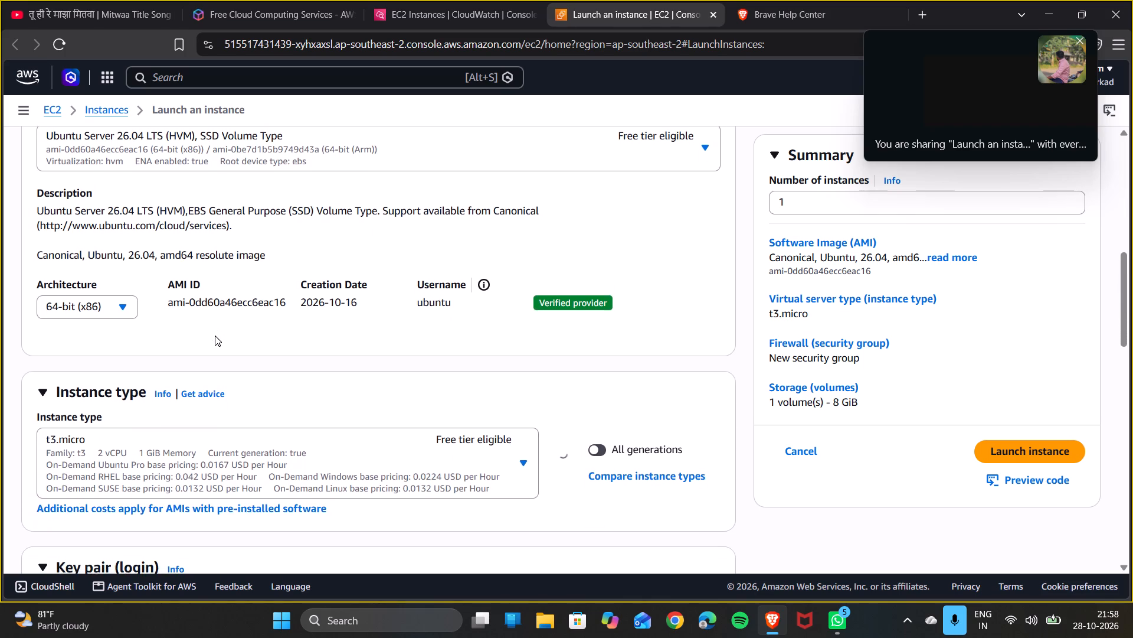
pyautogui.scroll(-3, 215, 336)
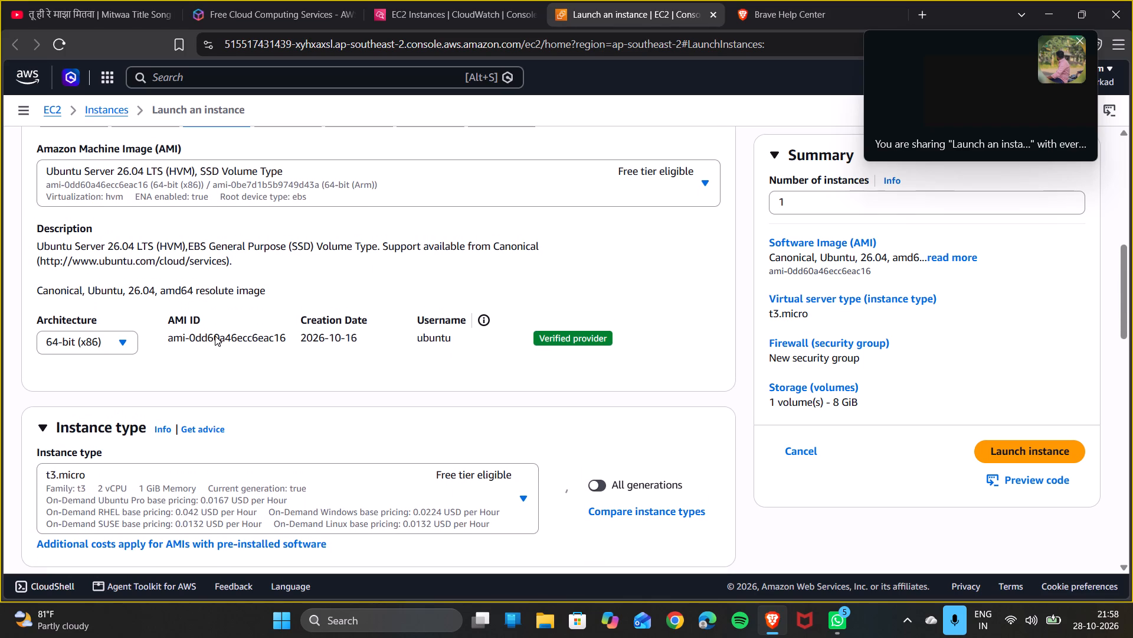
pyautogui.scroll(-2, 215, 336)
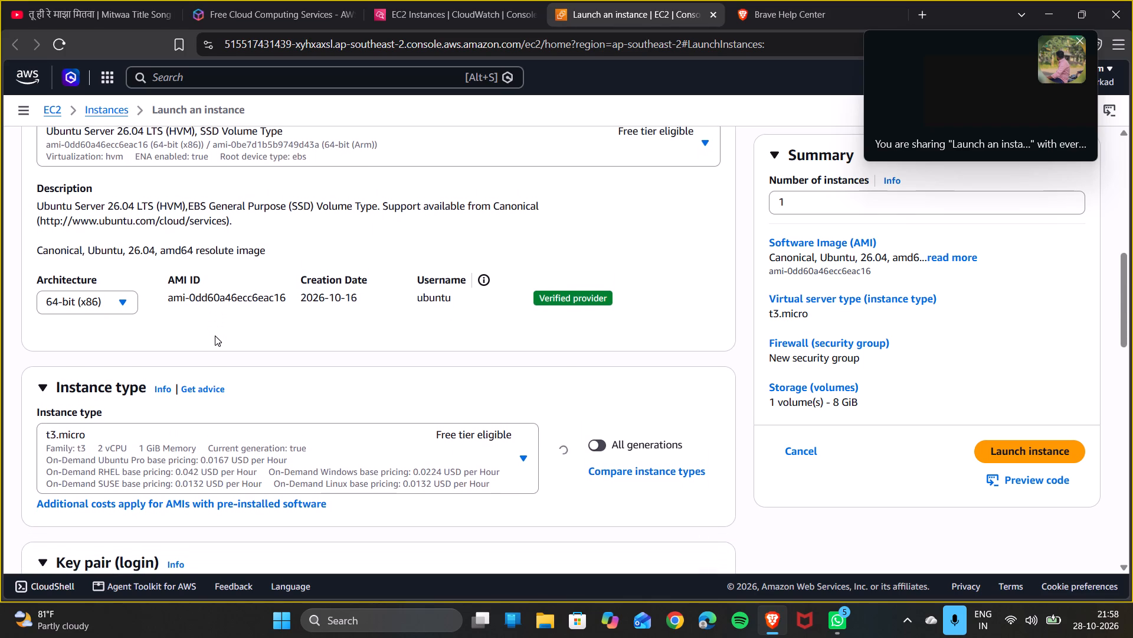
pyautogui.scroll(-1, 215, 336)
pyautogui.scroll(1, 215, 336)
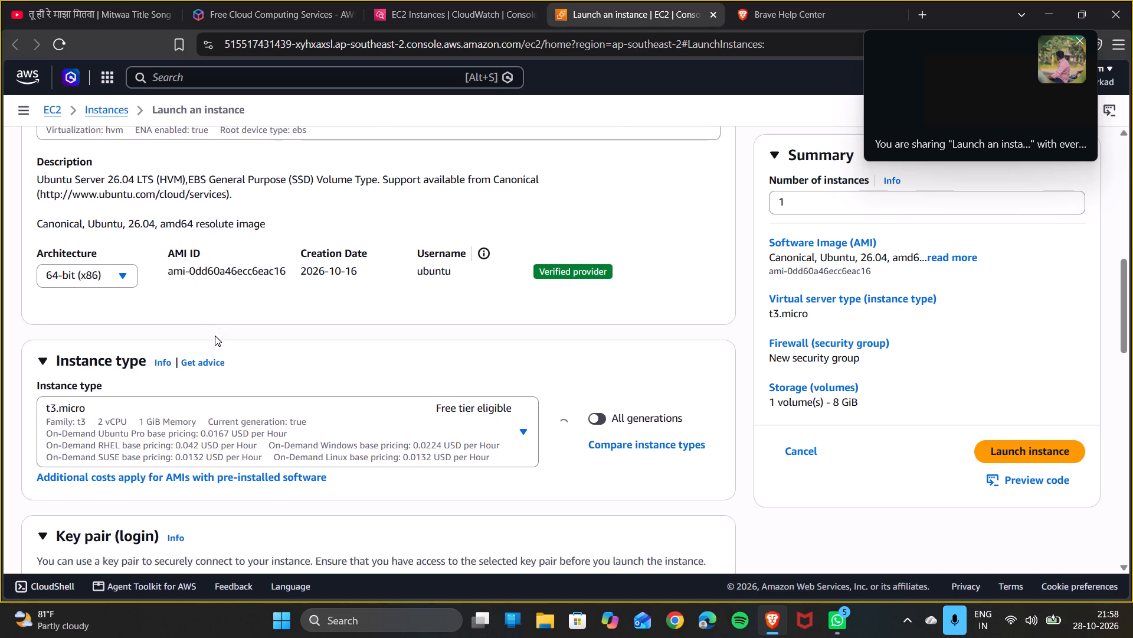
pyautogui.scroll(1, 215, 336)
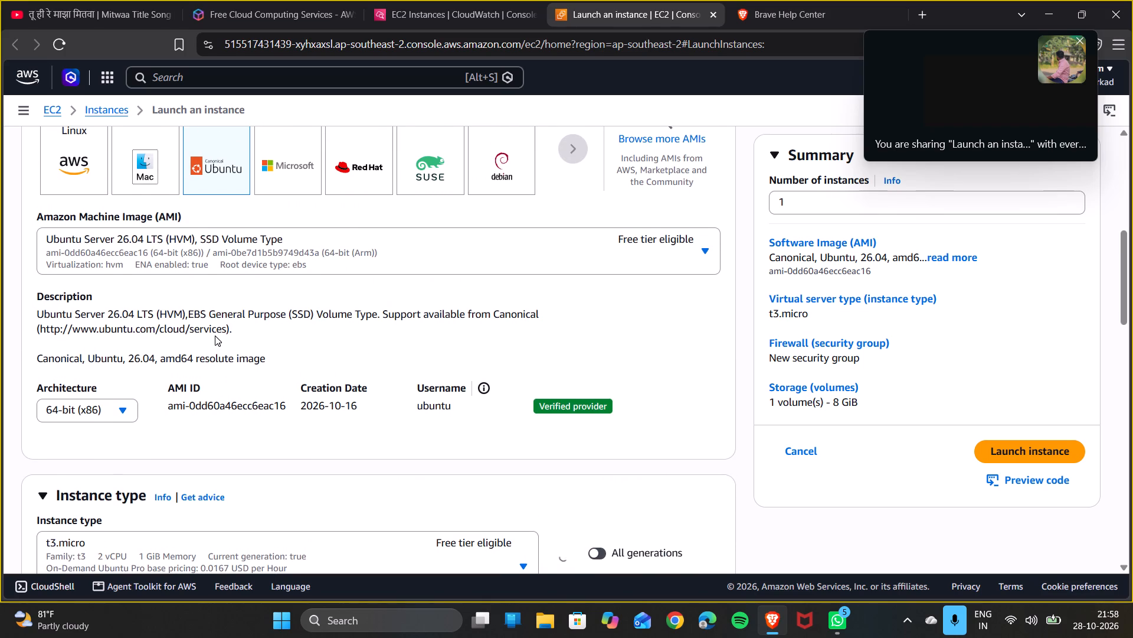
pyautogui.scroll(-1, 215, 336)
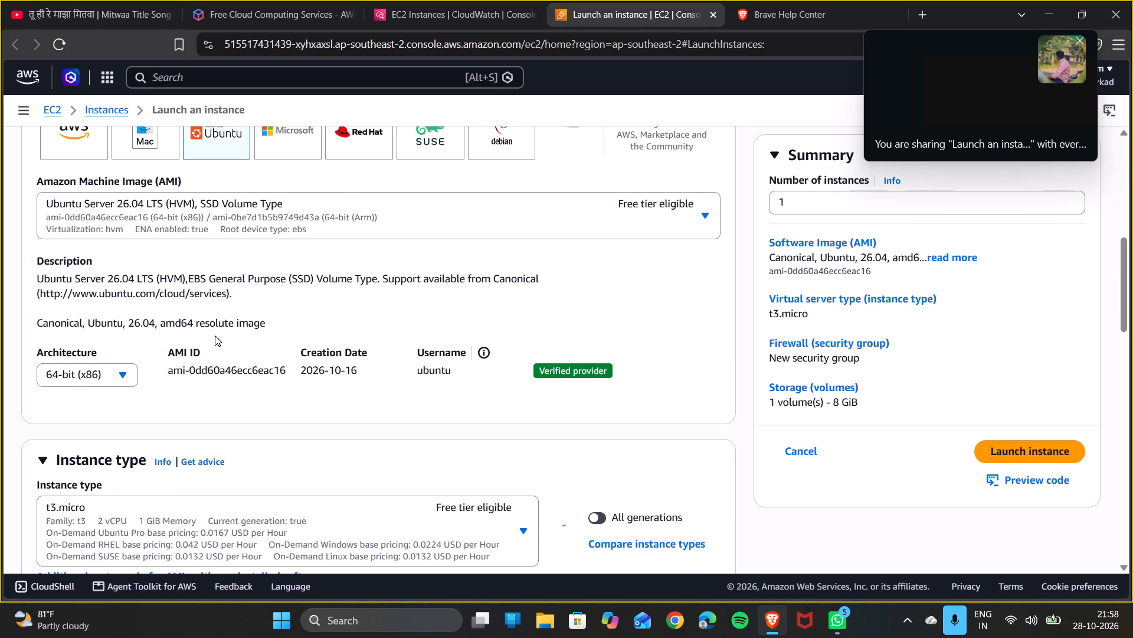
pyautogui.scroll(-2, 215, 336)
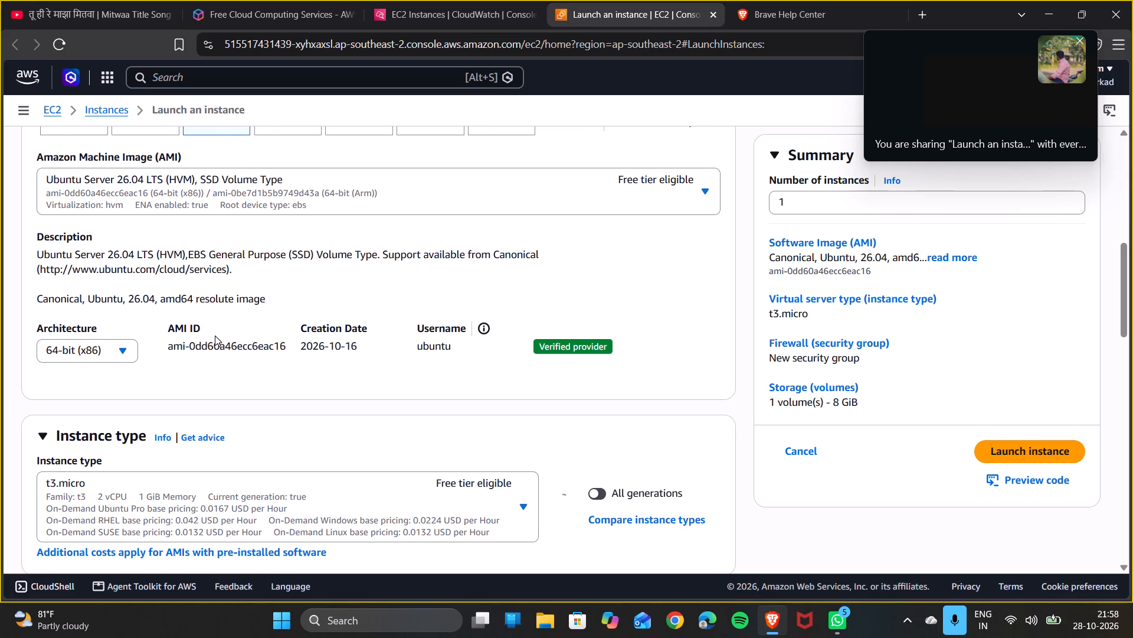
pyautogui.scroll(-1, 215, 336)
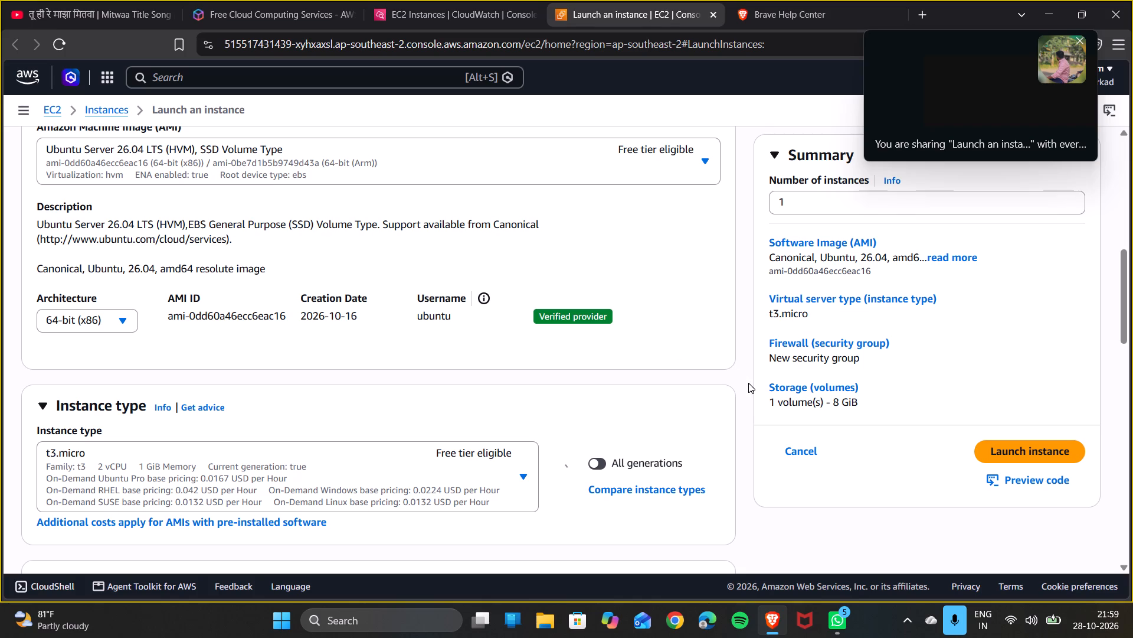
pyautogui.scroll(1, 863, 442)
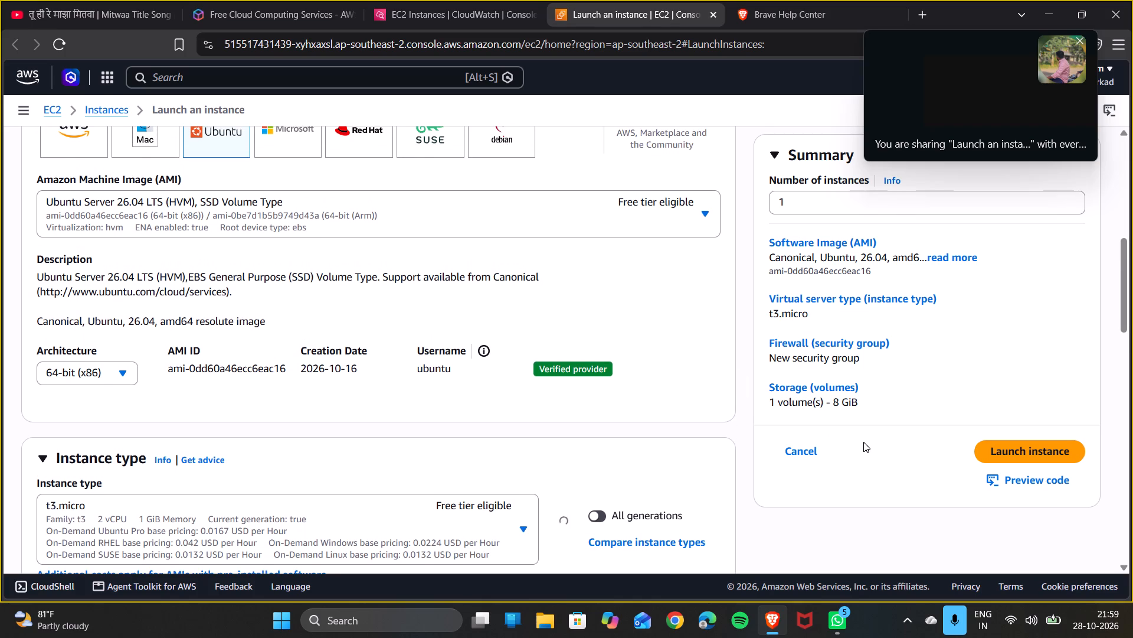
pyautogui.hscroll(-1, 603, 387)
pyautogui.hscroll(-1, 516, 344)
pyautogui.hscroll(1, 473, 336)
pyautogui.hscroll(1, 623, 337)
pyautogui.hscroll(-1, 692, 327)
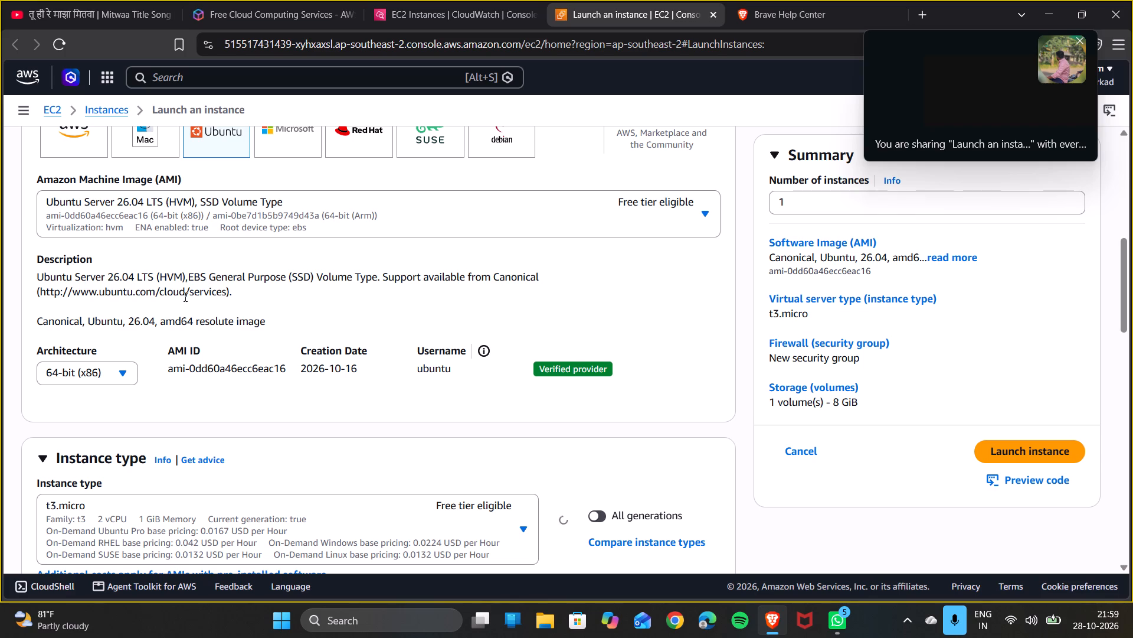
pyautogui.hscroll(-1, 184, 297)
# Review the Instance type section's specifications and hourly pricing, along with the key pair section below it.
pyautogui.scroll(1, 88, 376)
pyautogui.scroll(1, 36, 532)
pyautogui.scroll(-1, 93, 516)
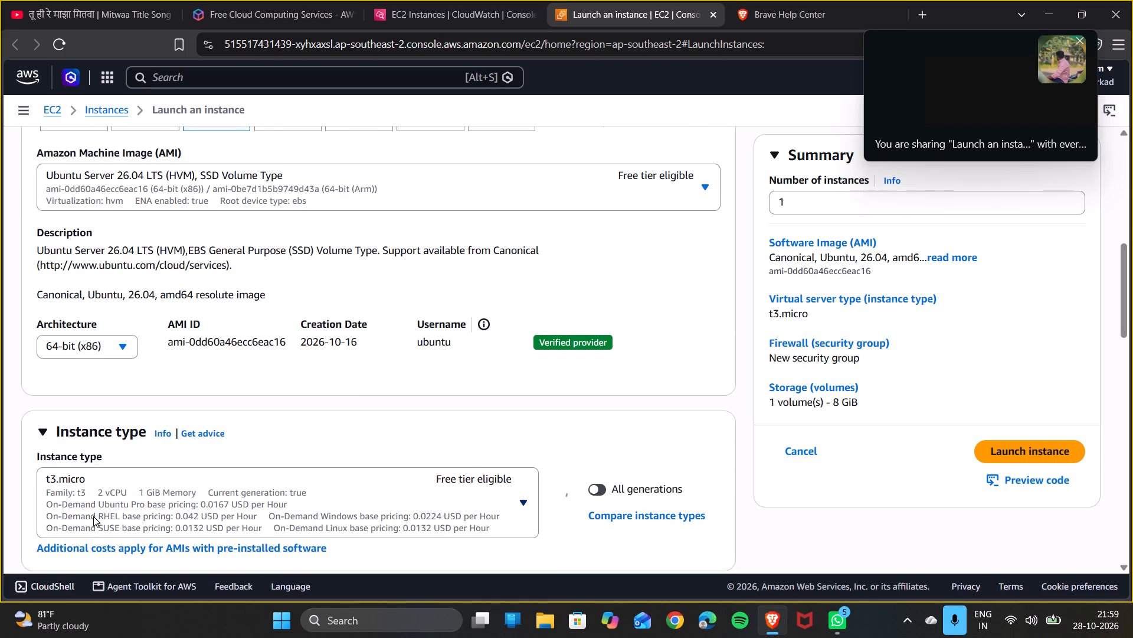
pyautogui.scroll(-1, 93, 516)
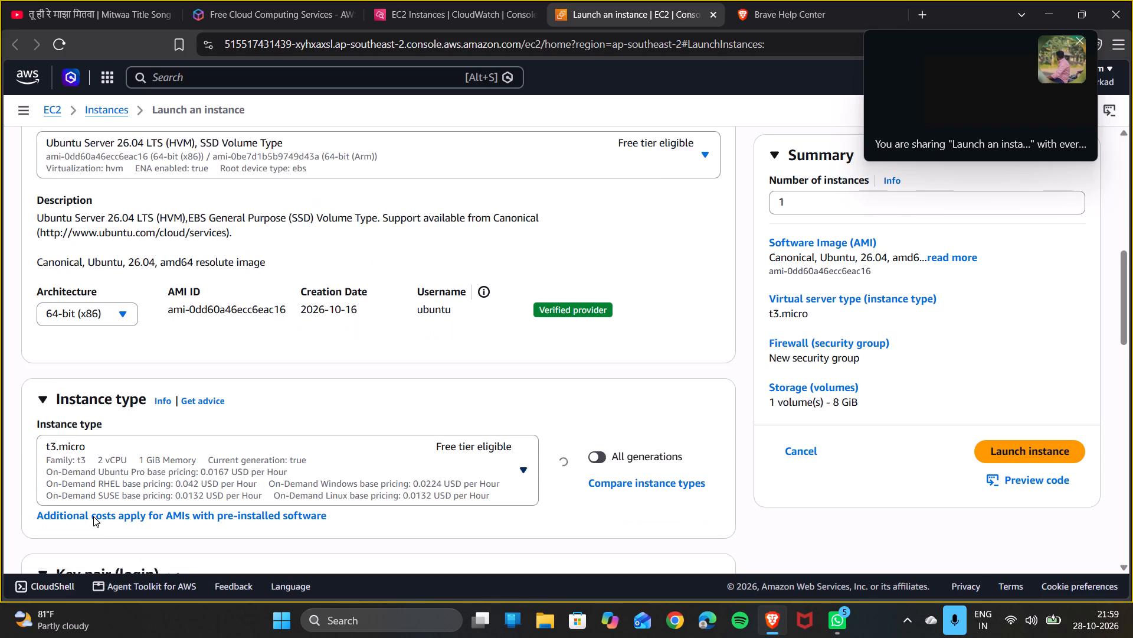
pyautogui.scroll(-1, 93, 516)
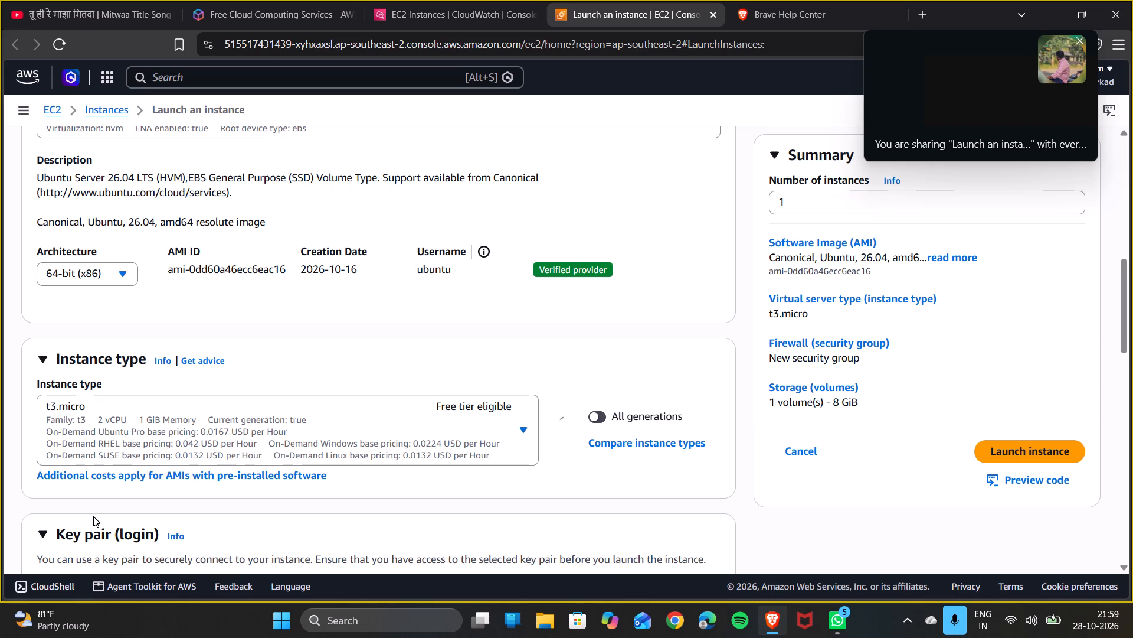
pyautogui.scroll(-2, 93, 516)
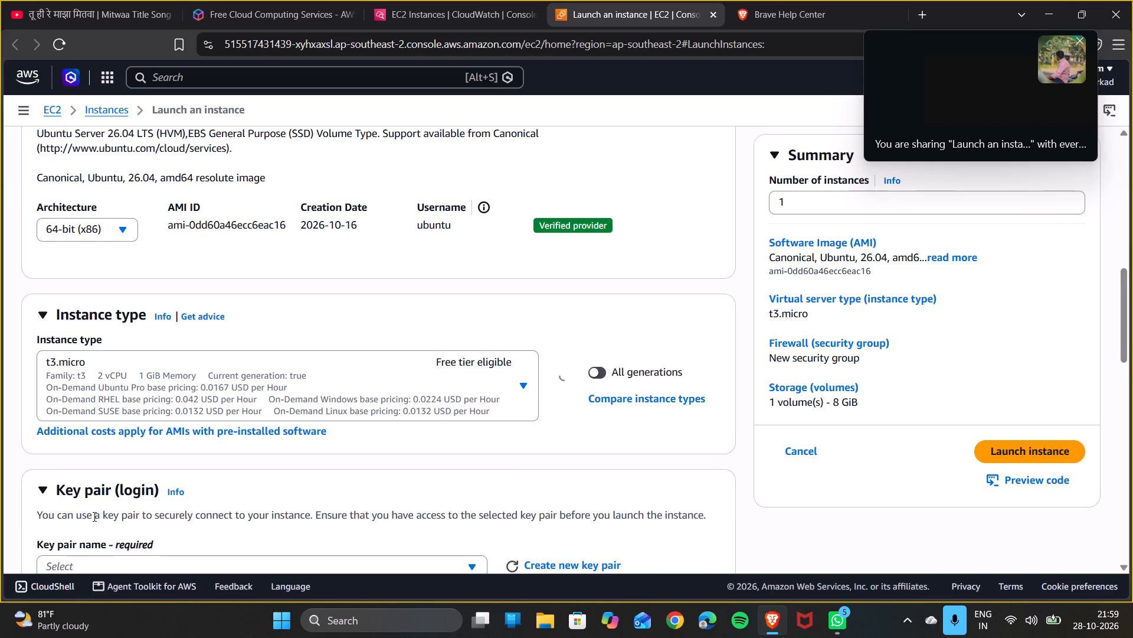
pyautogui.scroll(-1, 93, 516)
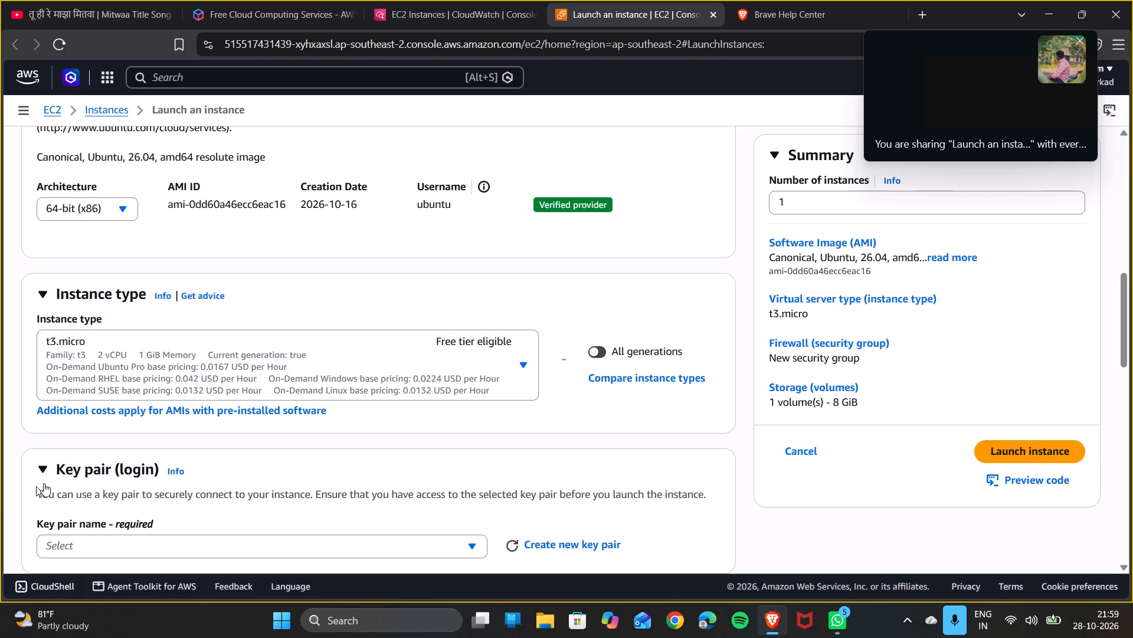
pyautogui.hscroll(2, 346, 425)
pyautogui.hscroll(1, 413, 380)
# Browse the available instance types, from the free tier eligible options through to the t2 family, comparing specifications and hourly pricing.
pyautogui.click(524, 365)
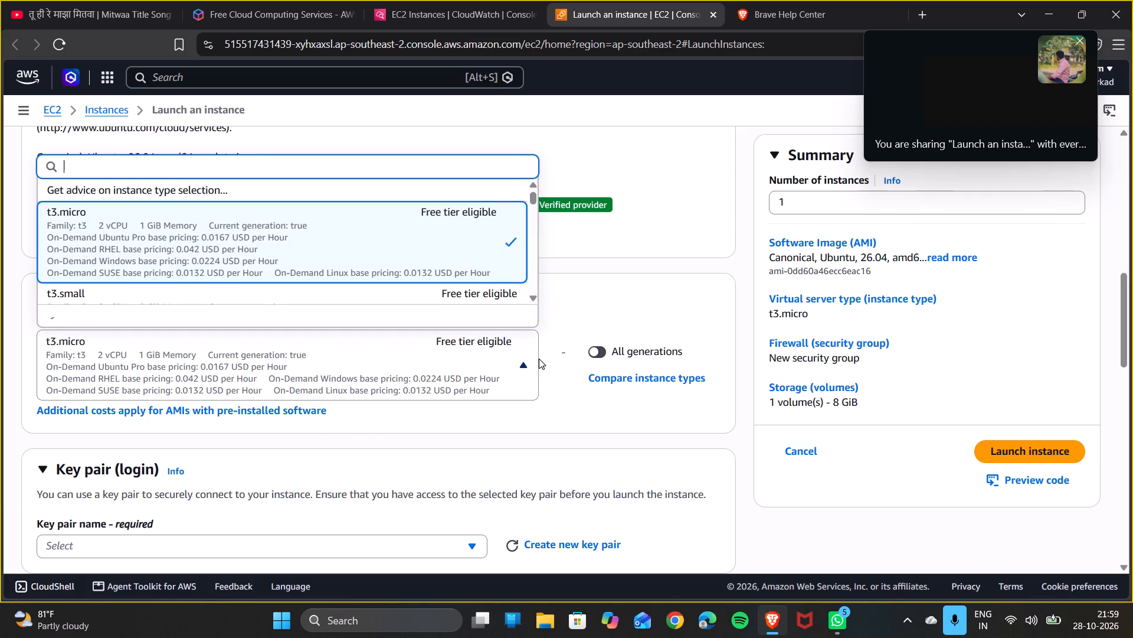
pyautogui.scroll(-1, 541, 354)
pyautogui.hscroll(-2, 501, 324)
pyautogui.hscroll(-1, 175, 235)
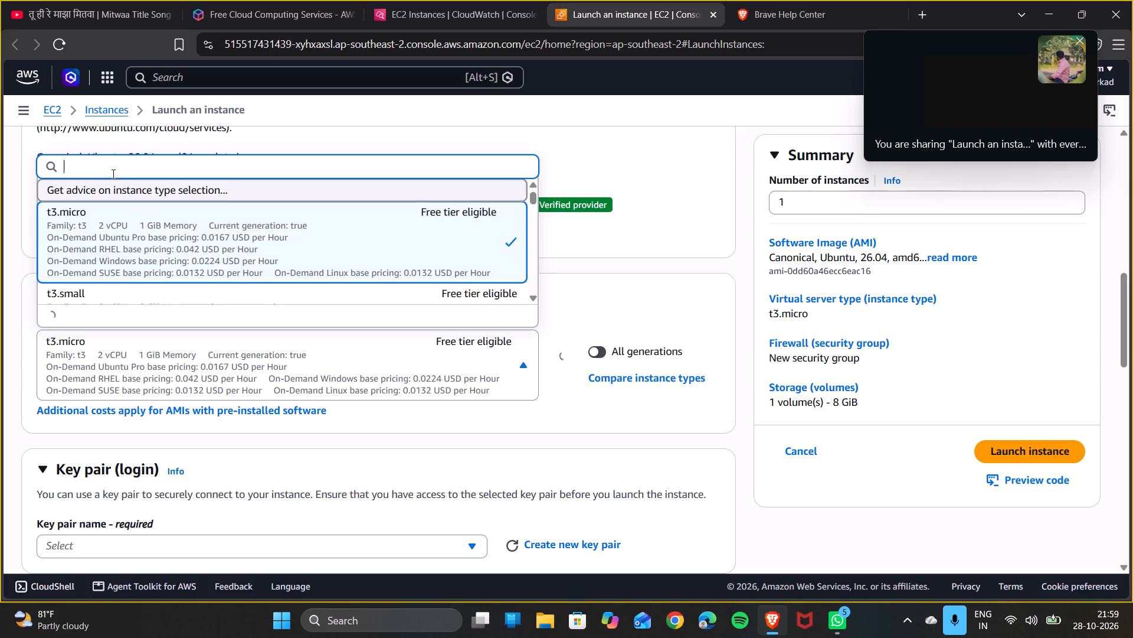
pyautogui.hscroll(-2, 112, 174)
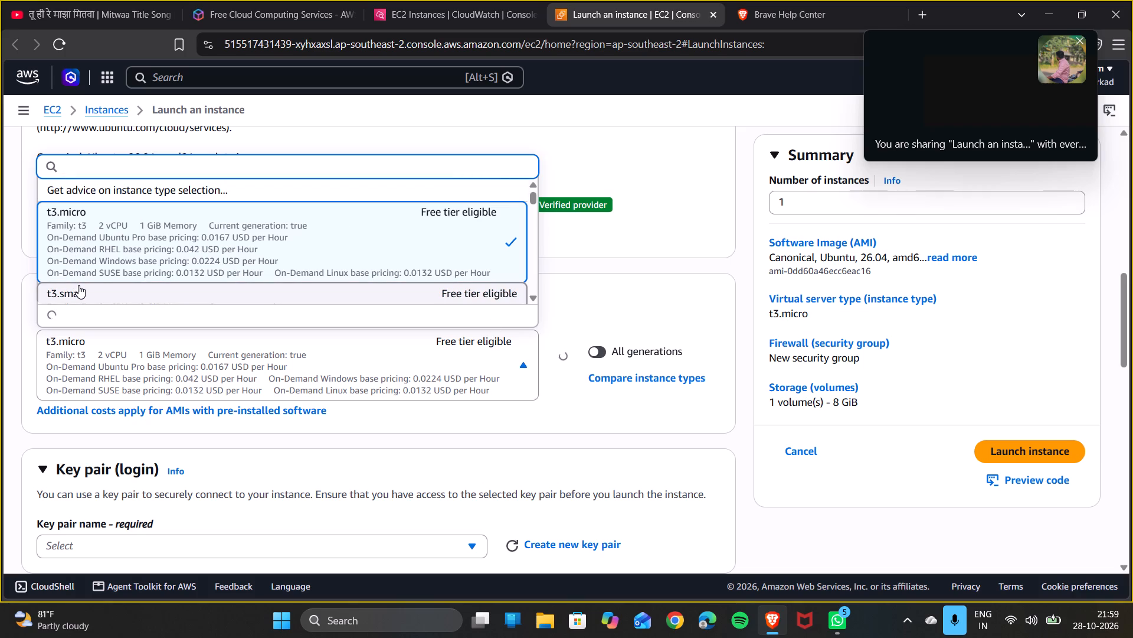
pyautogui.hscroll(-1, 78, 285)
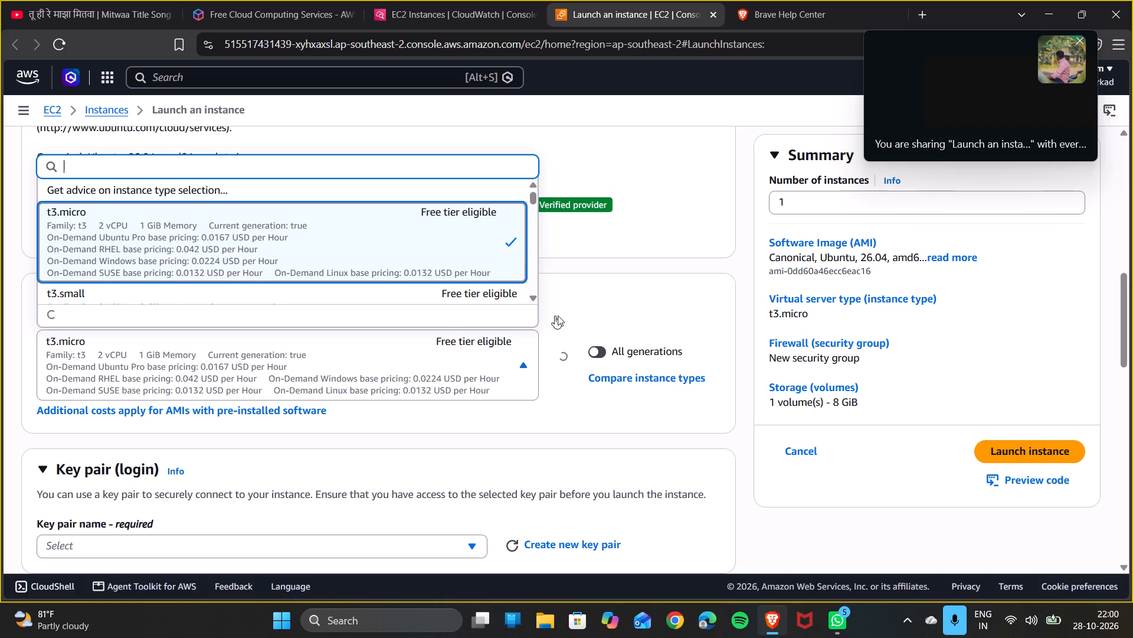
pyautogui.click(531, 300)
pyautogui.tripleClick(531, 300)
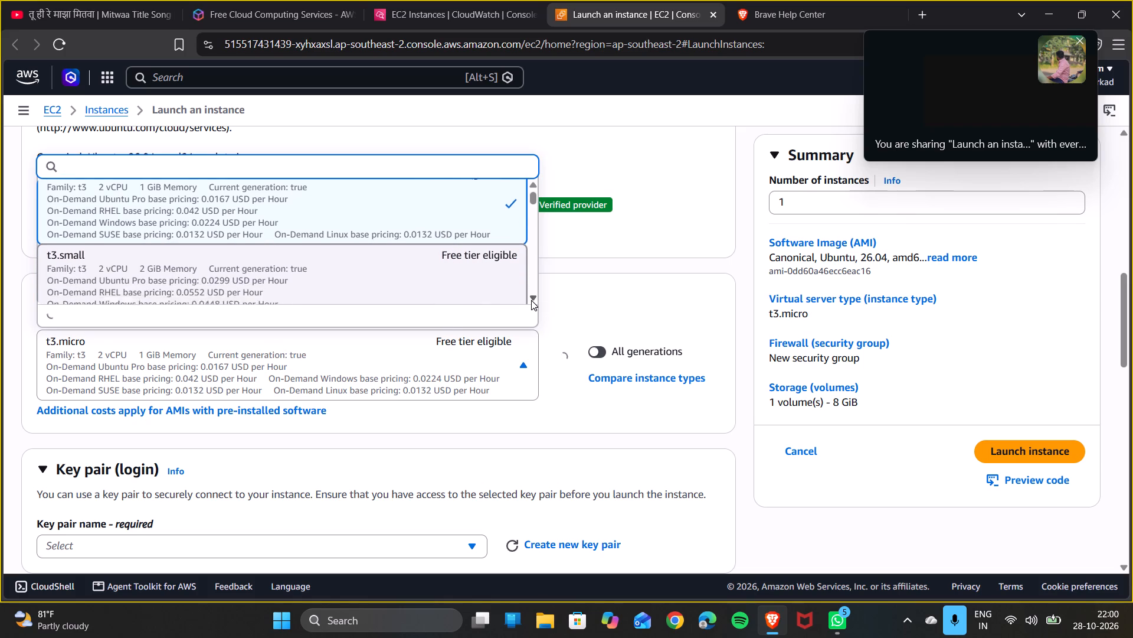
pyautogui.tripleClick(531, 300)
pyautogui.click(531, 300)
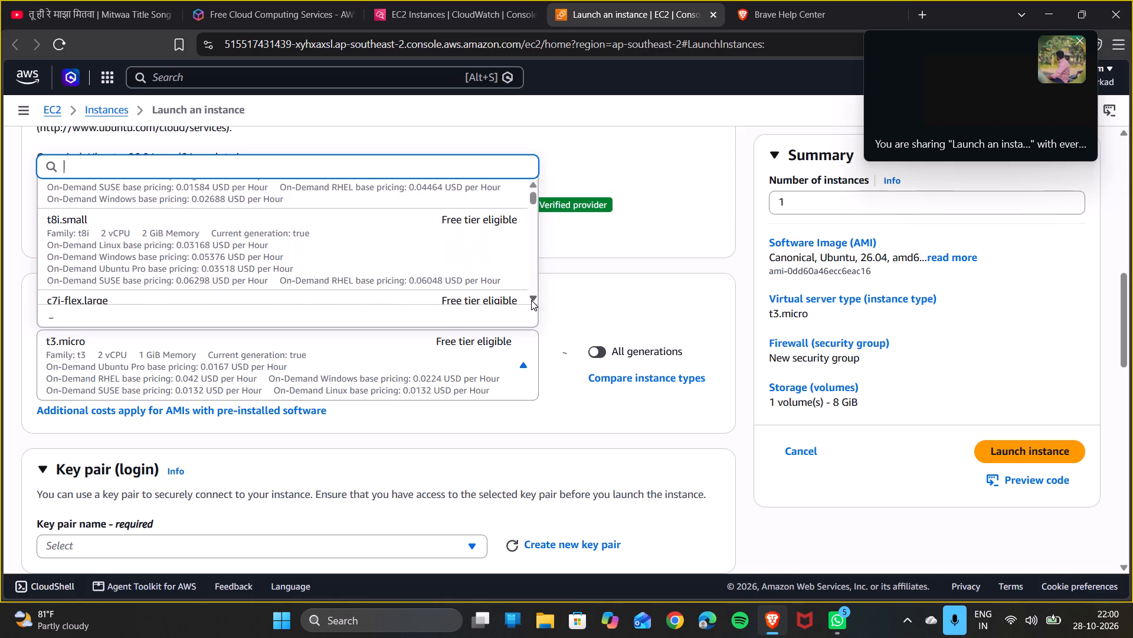
pyautogui.doubleClick(531, 300)
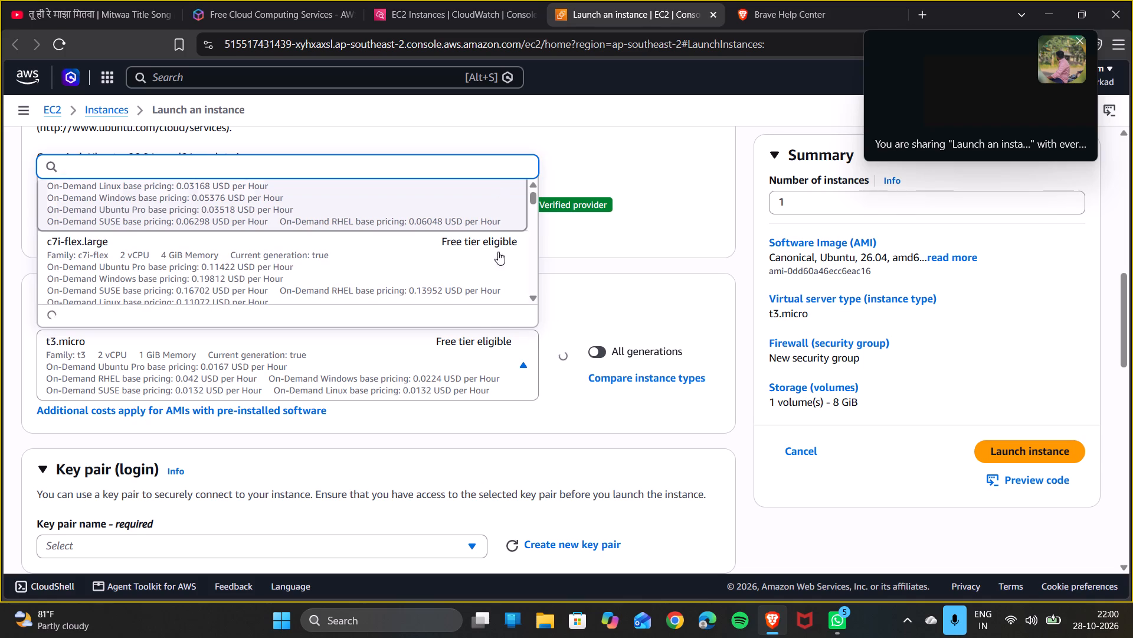
pyautogui.doubleClick(531, 301)
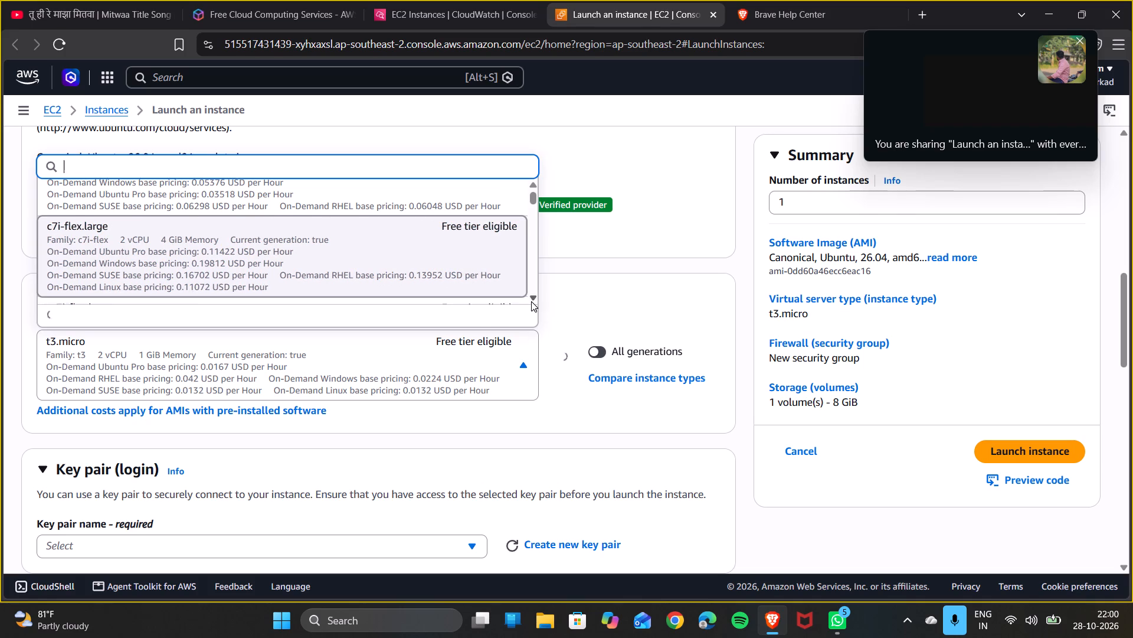
pyautogui.tripleClick(531, 301)
pyautogui.click(531, 301)
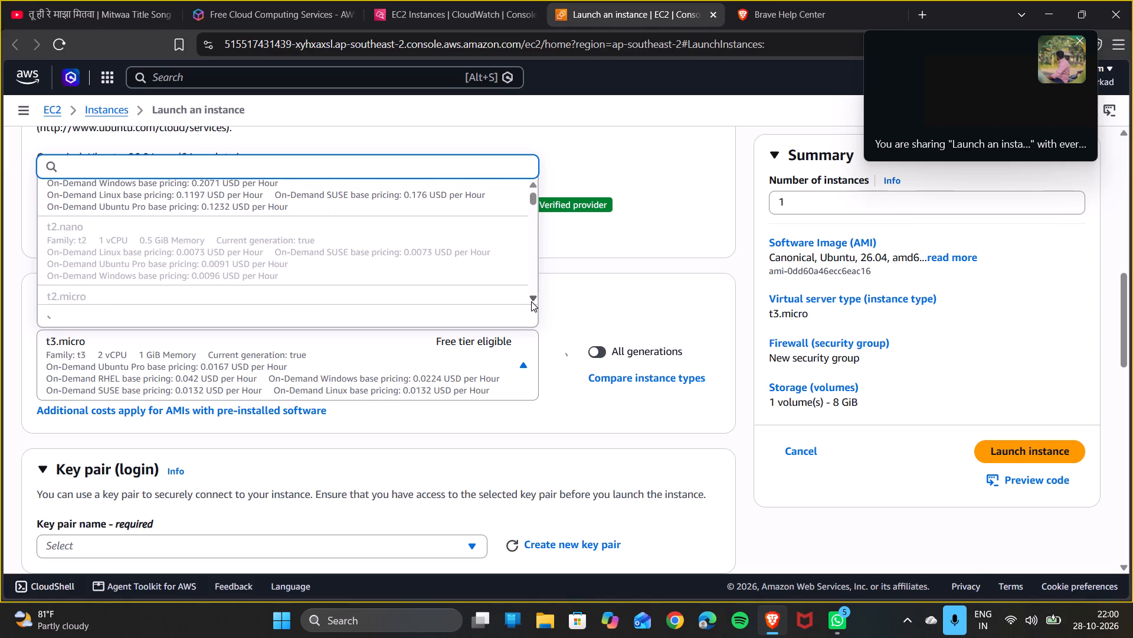
pyautogui.doubleClick(531, 301)
pyautogui.doubleClick(531, 301)
pyautogui.tripleClick(531, 301)
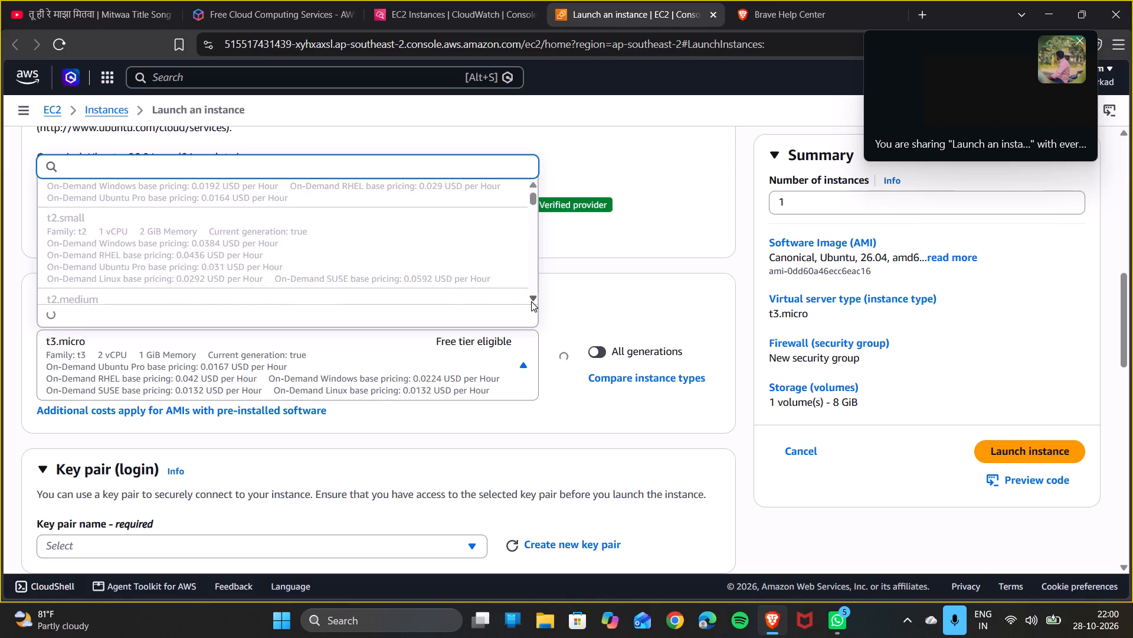
pyautogui.doubleClick(531, 301)
pyautogui.doubleClick(531, 301)
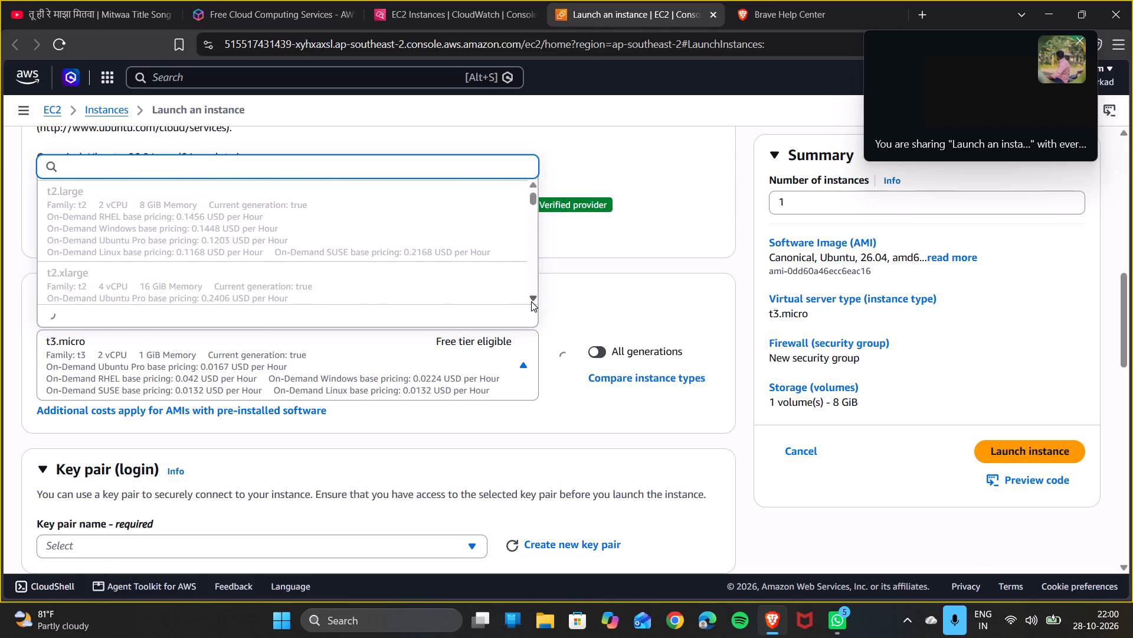
# Go back through the instance types to re-examine t3.micro and close the list, keeping t3.micro as the selection.
pyautogui.scroll(5, 493, 245)
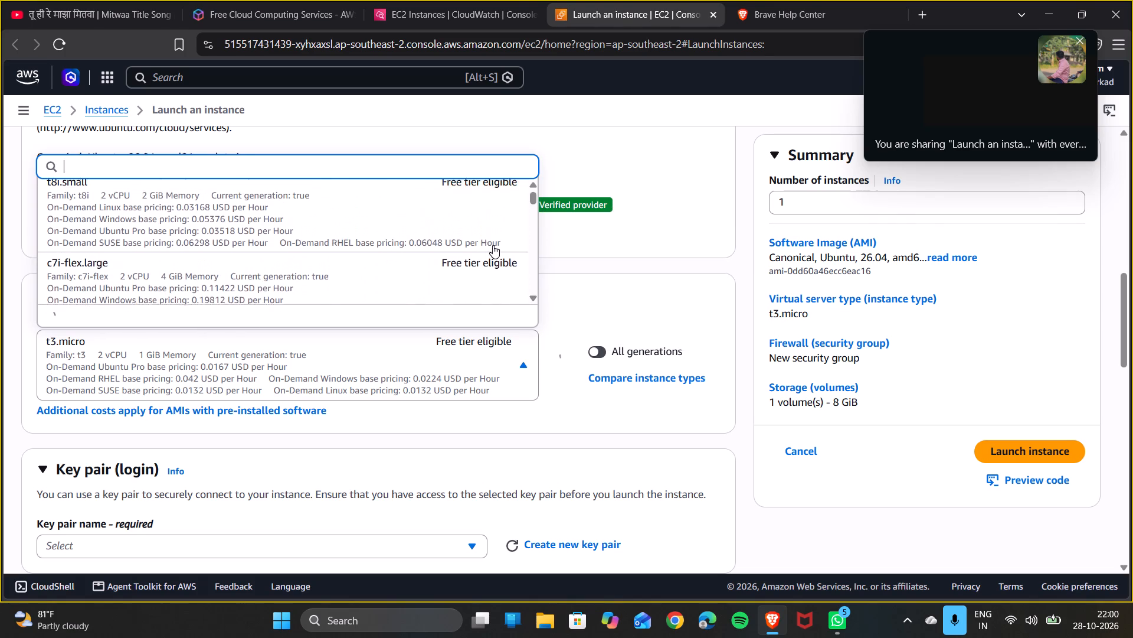
pyautogui.scroll(4, 493, 245)
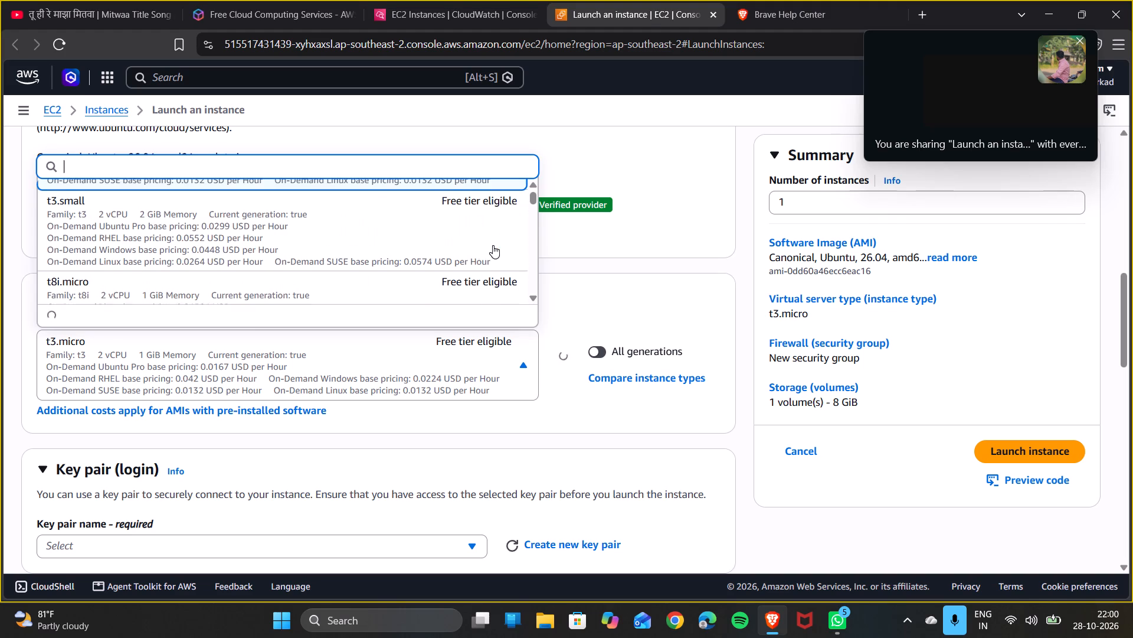
pyautogui.scroll(4, 493, 245)
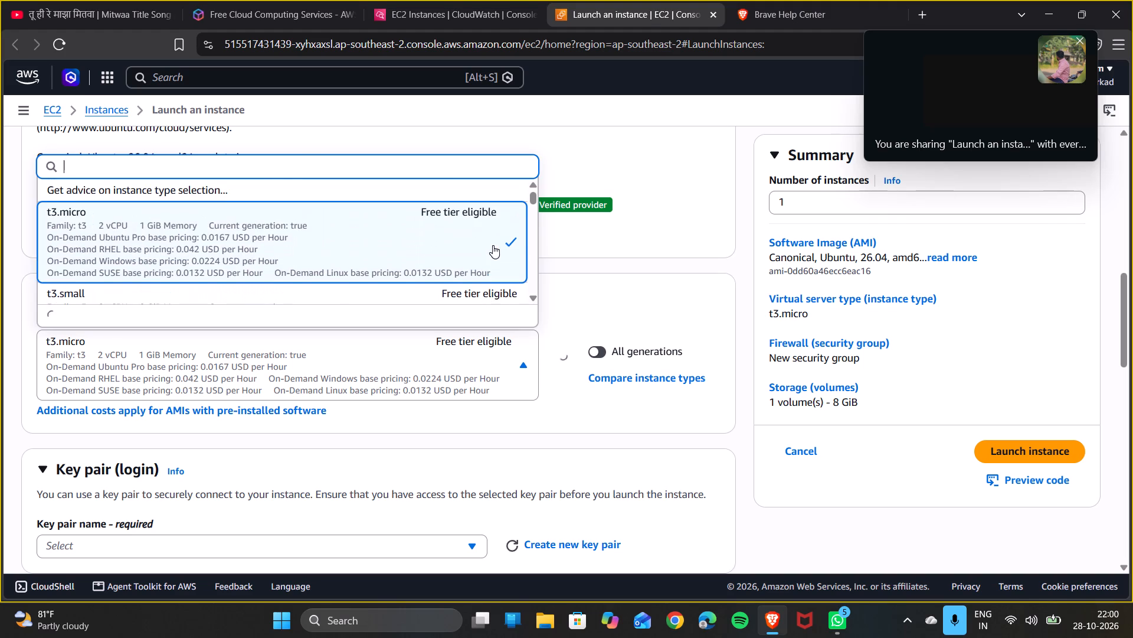
pyautogui.scroll(1, 493, 245)
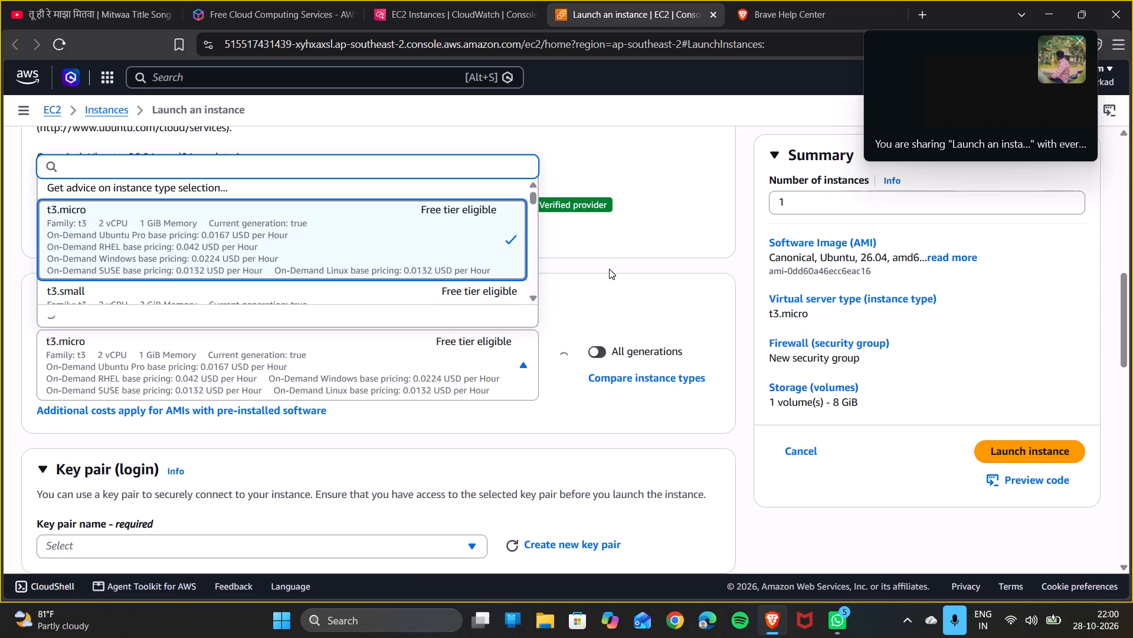
pyautogui.click(597, 249)
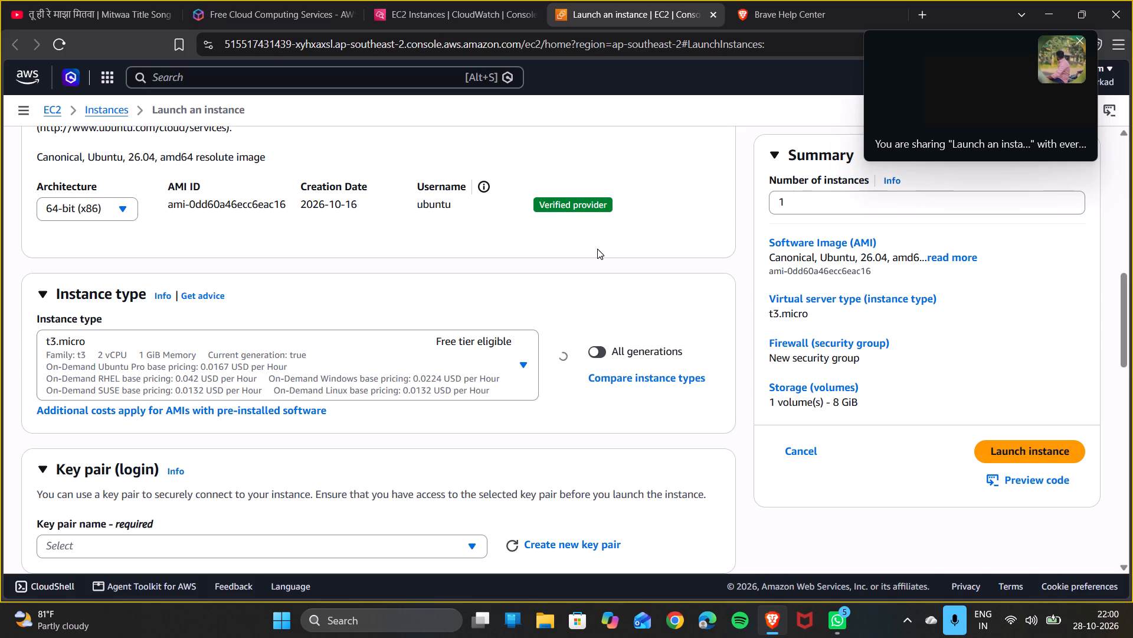
# Check the key pair name choices, then collapse the Key pair (login) section and examine the network and firewall settings.
pyautogui.scroll(-2, 597, 249)
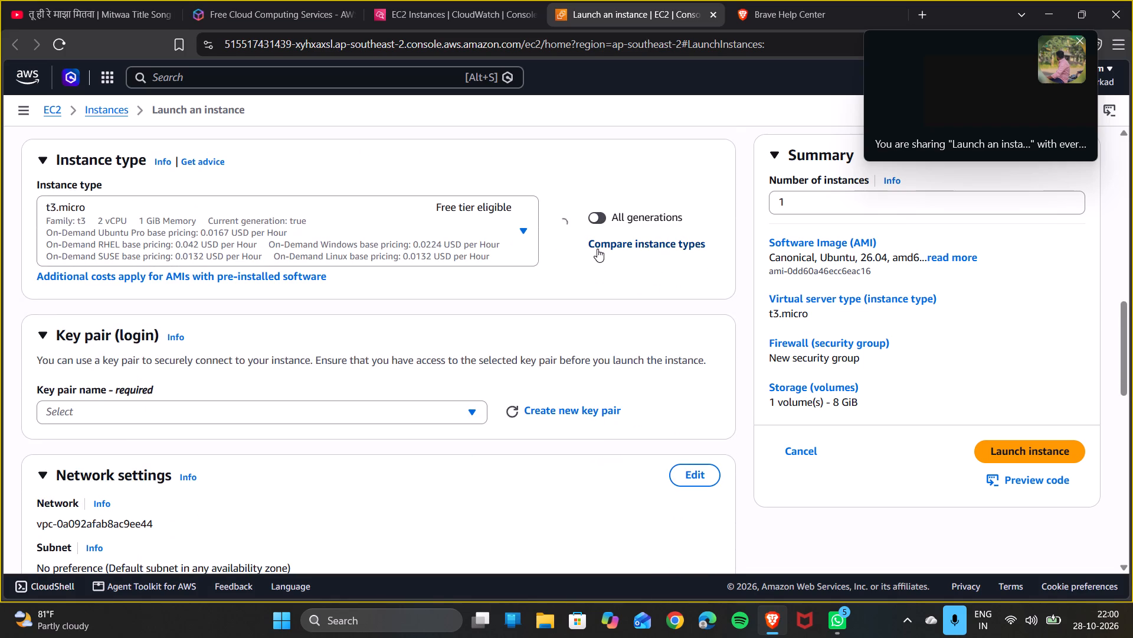
pyautogui.scroll(1, 271, 350)
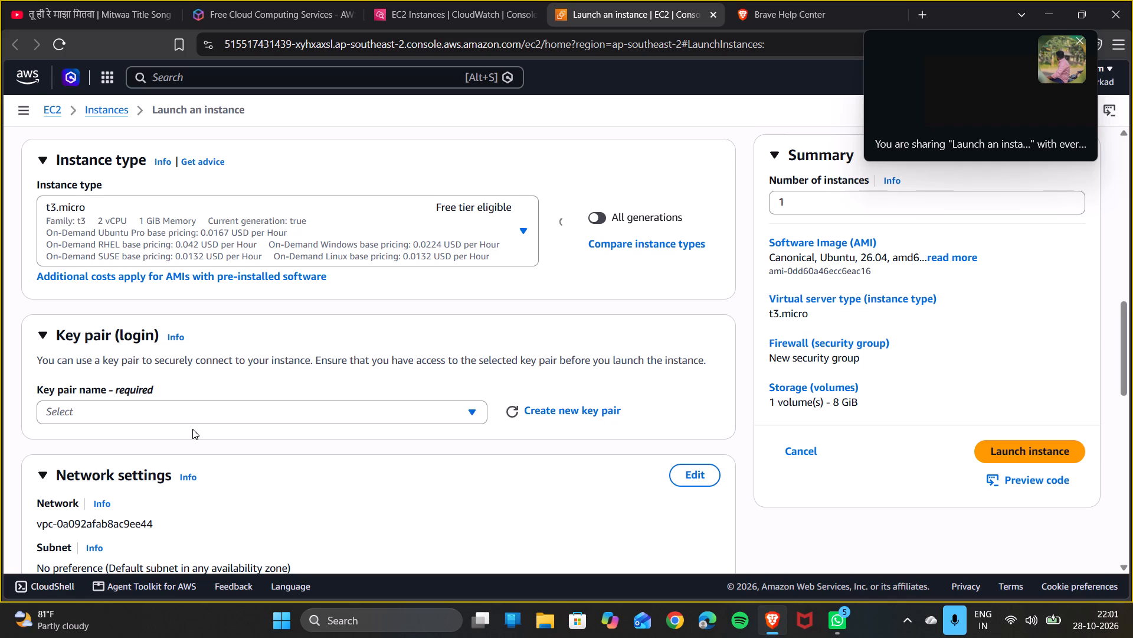
pyautogui.click(209, 404)
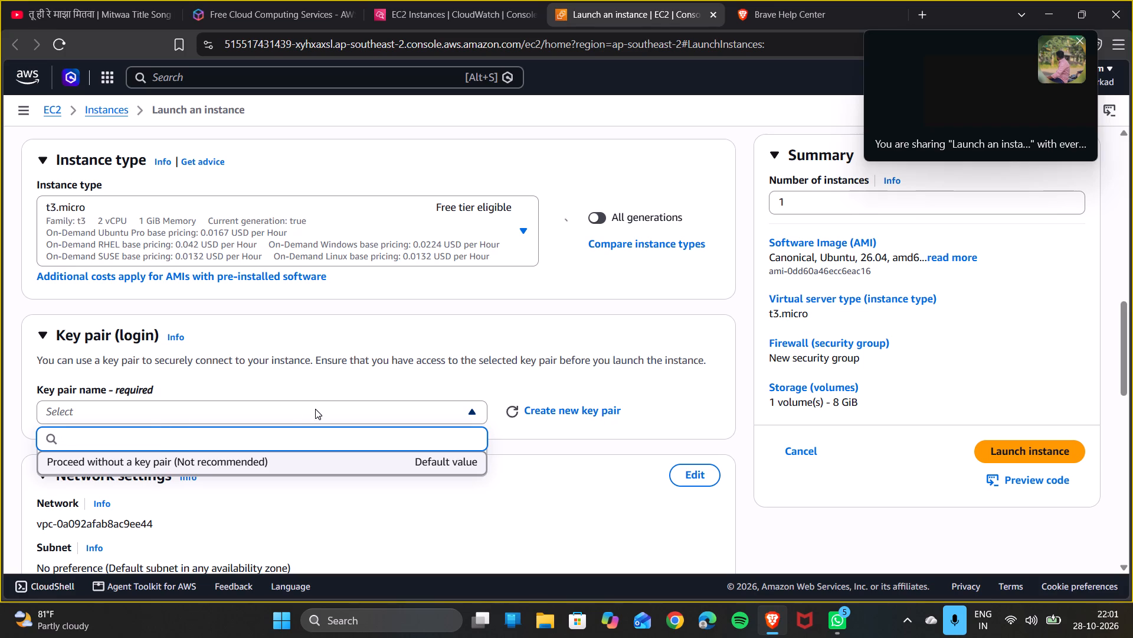
pyautogui.click(42, 332)
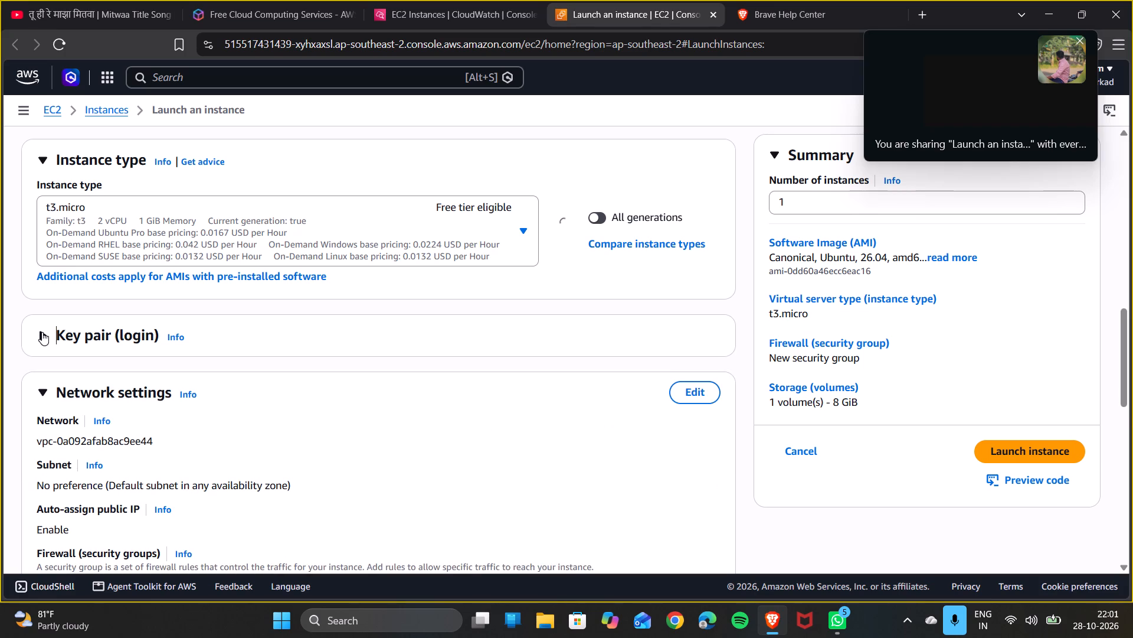
pyautogui.scroll(-2, 110, 438)
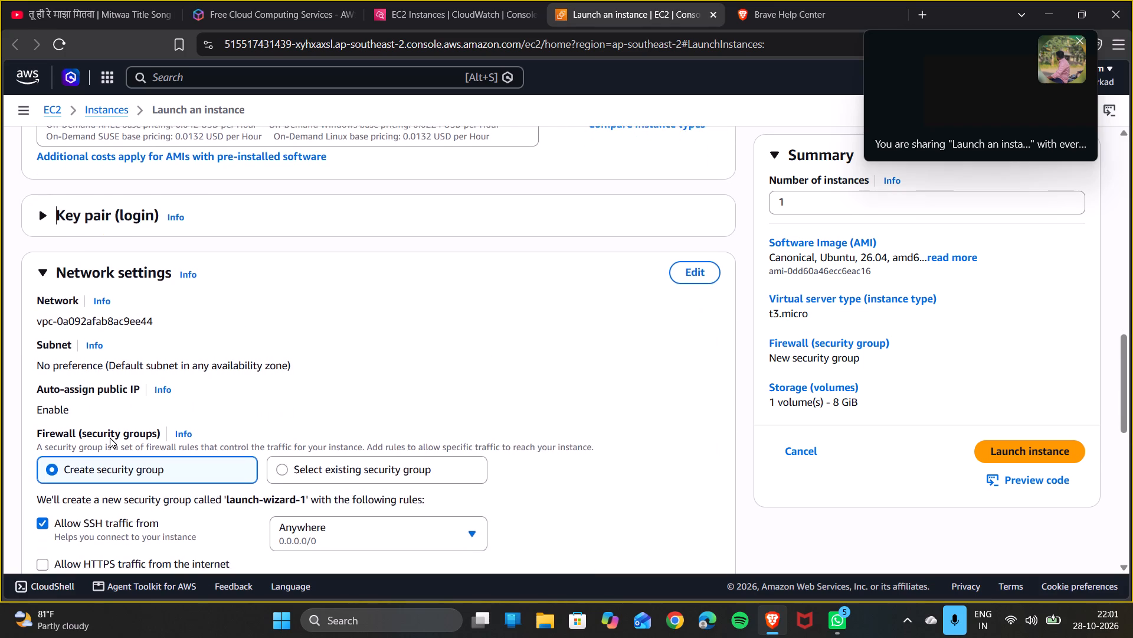
pyautogui.scroll(-2, 110, 438)
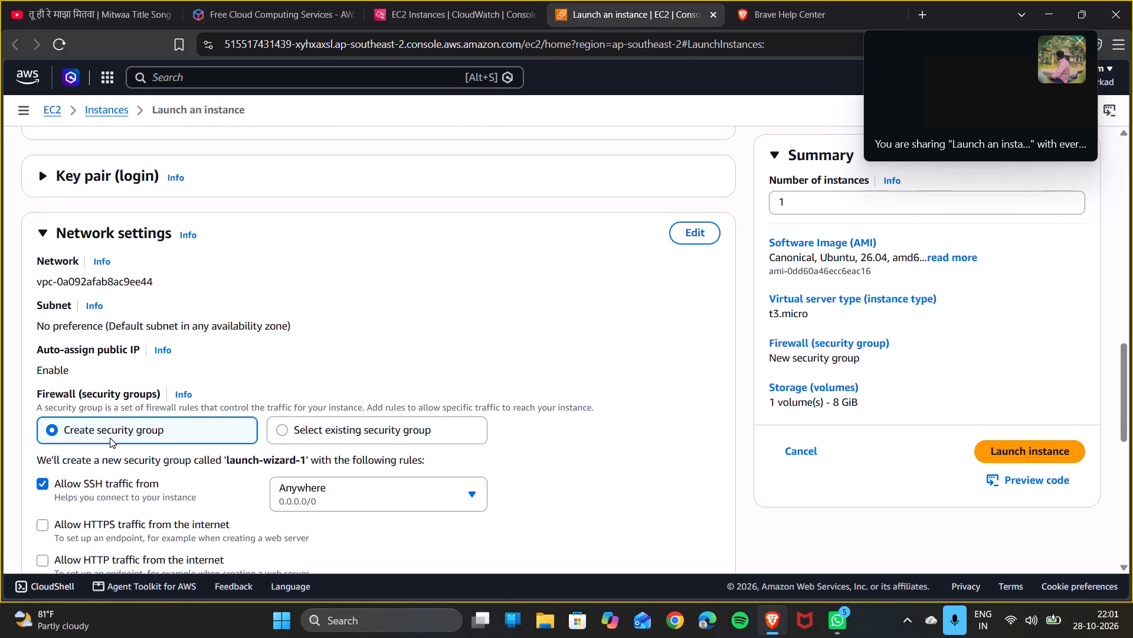
# Expand the Key pair (login) section, inspect the available key pair choices and refresh the key pair list.
pyautogui.click(39, 174)
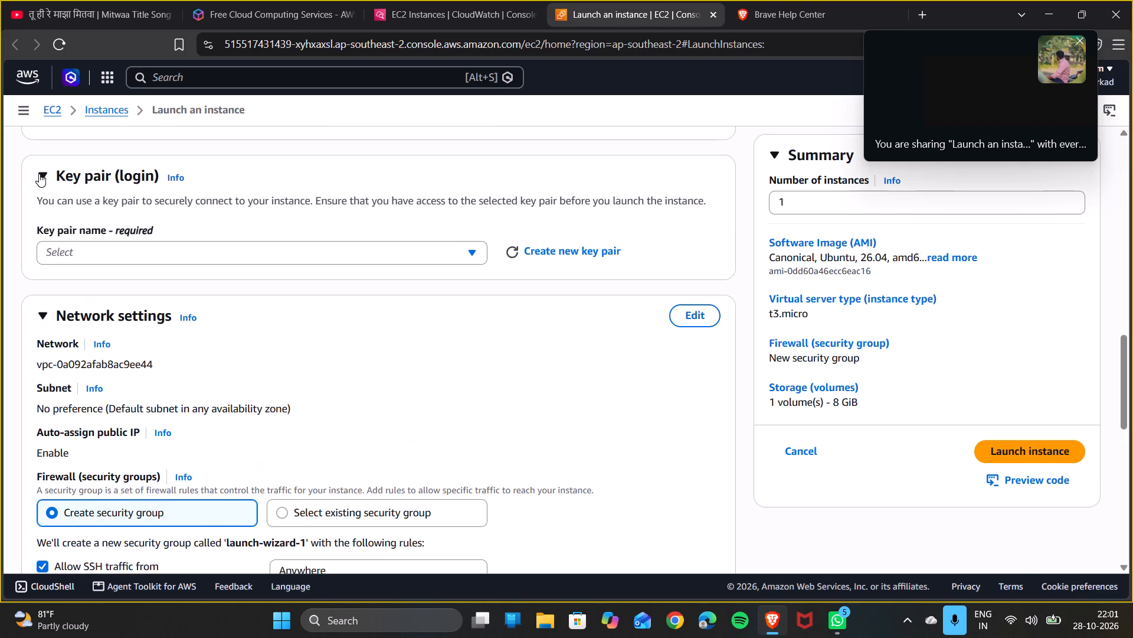
pyautogui.click(90, 249)
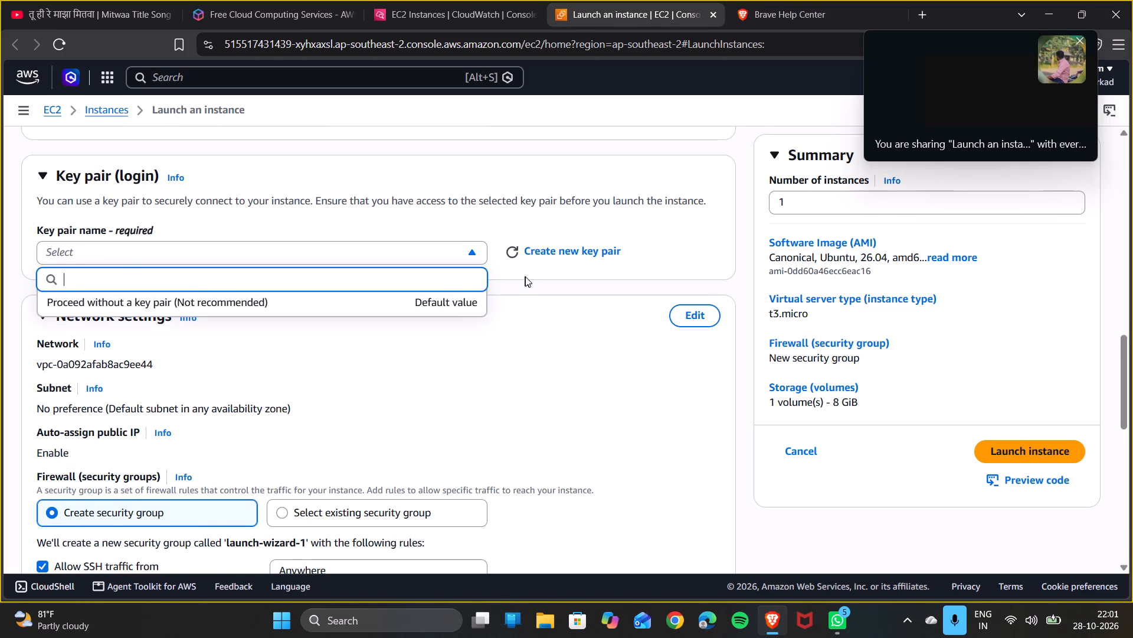
pyautogui.click(520, 251)
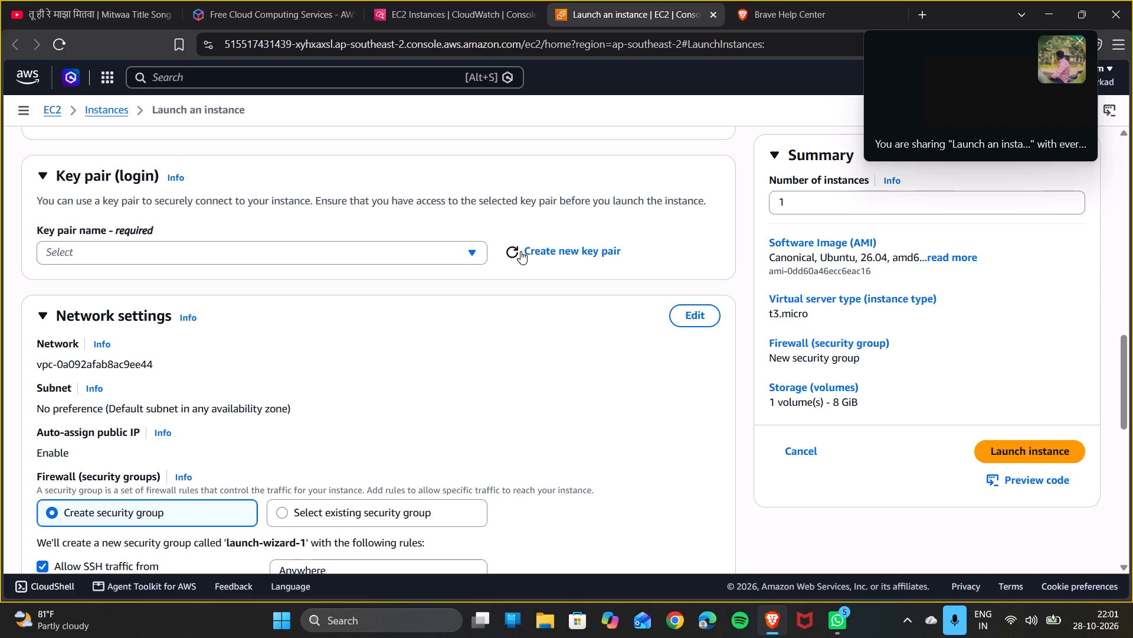
pyautogui.click(520, 251)
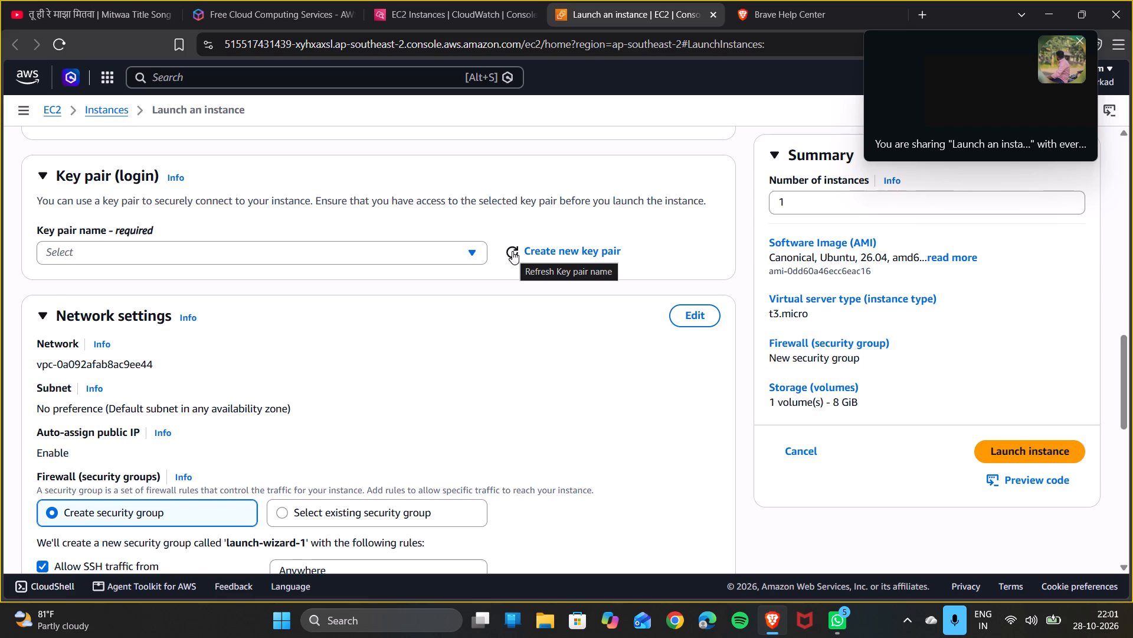
pyautogui.click(469, 252)
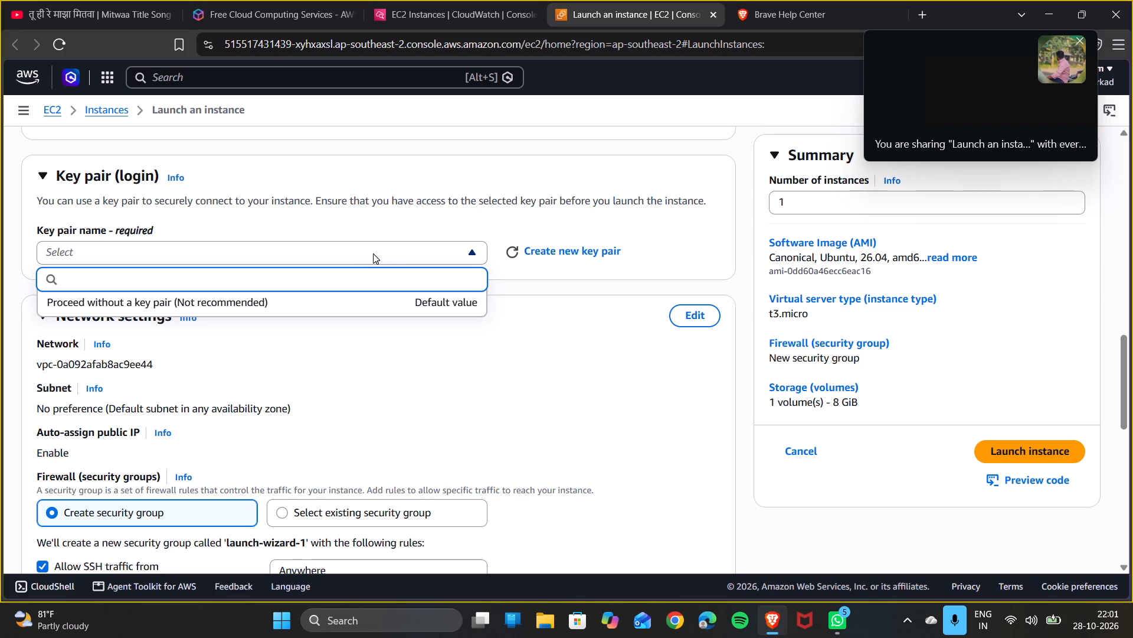
pyautogui.tripleClick(507, 250)
pyautogui.tripleClick(507, 250)
pyautogui.tripleClick(507, 250)
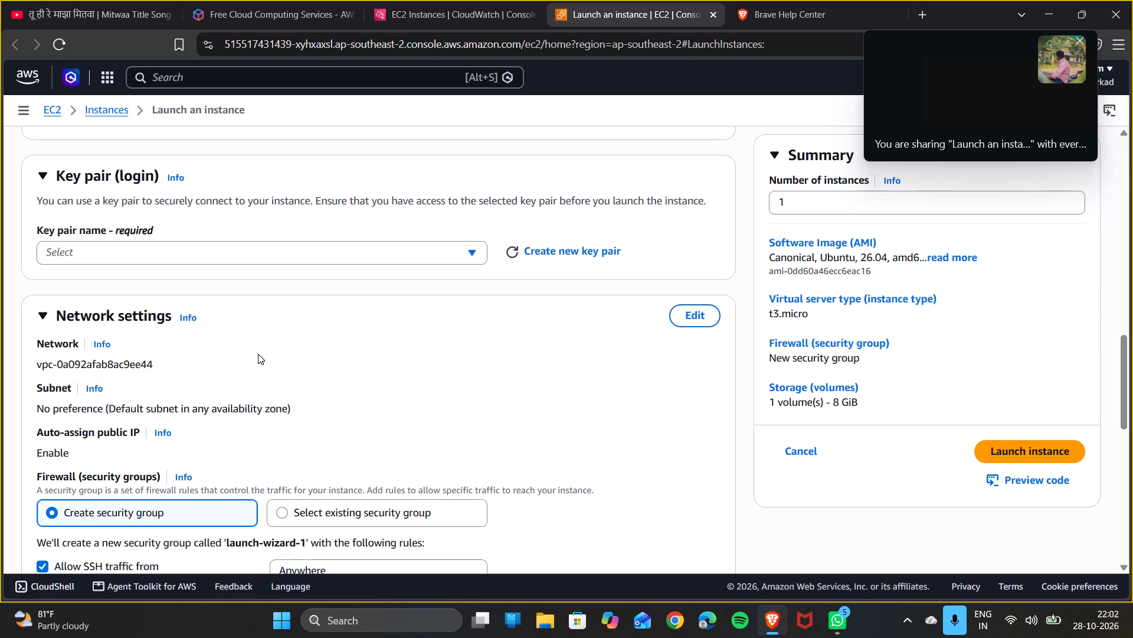
pyautogui.scroll(-1, 258, 354)
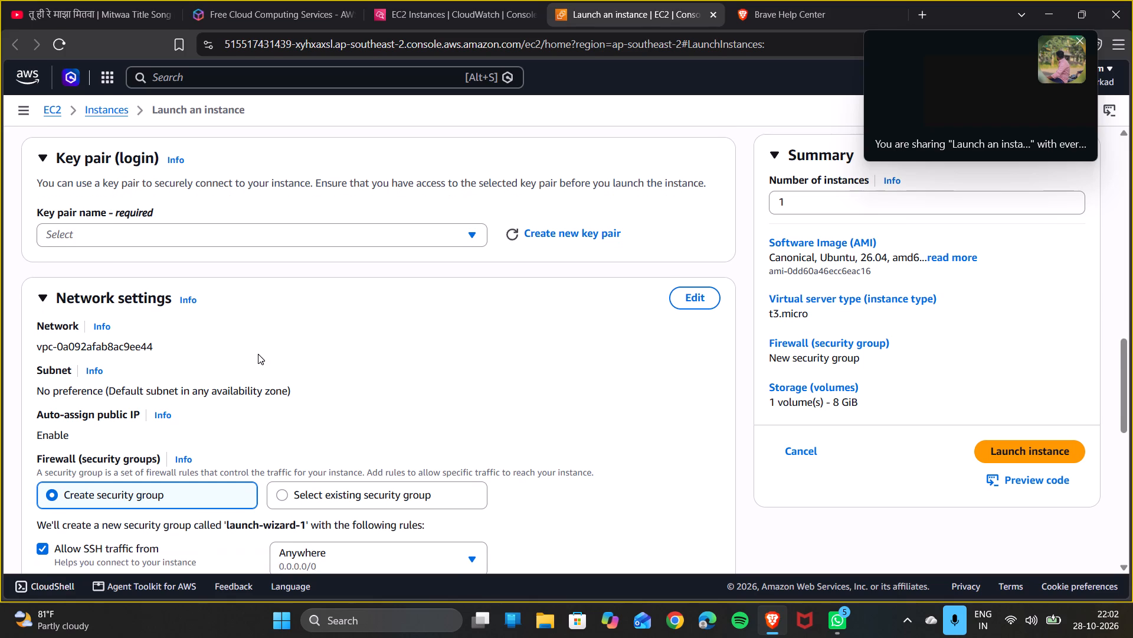
pyautogui.click(508, 238)
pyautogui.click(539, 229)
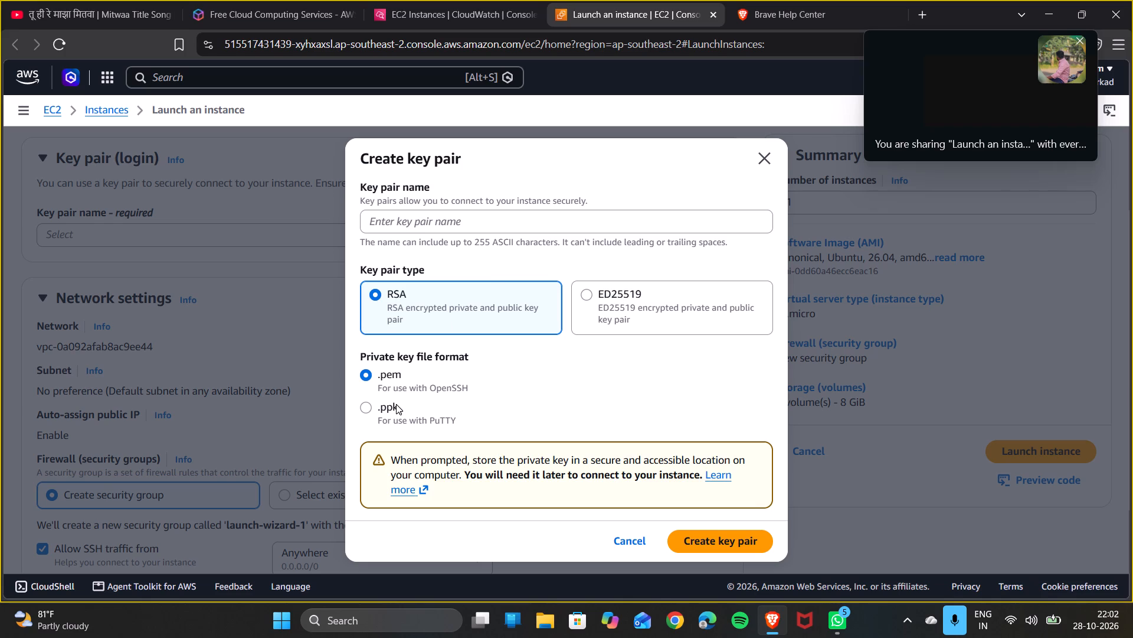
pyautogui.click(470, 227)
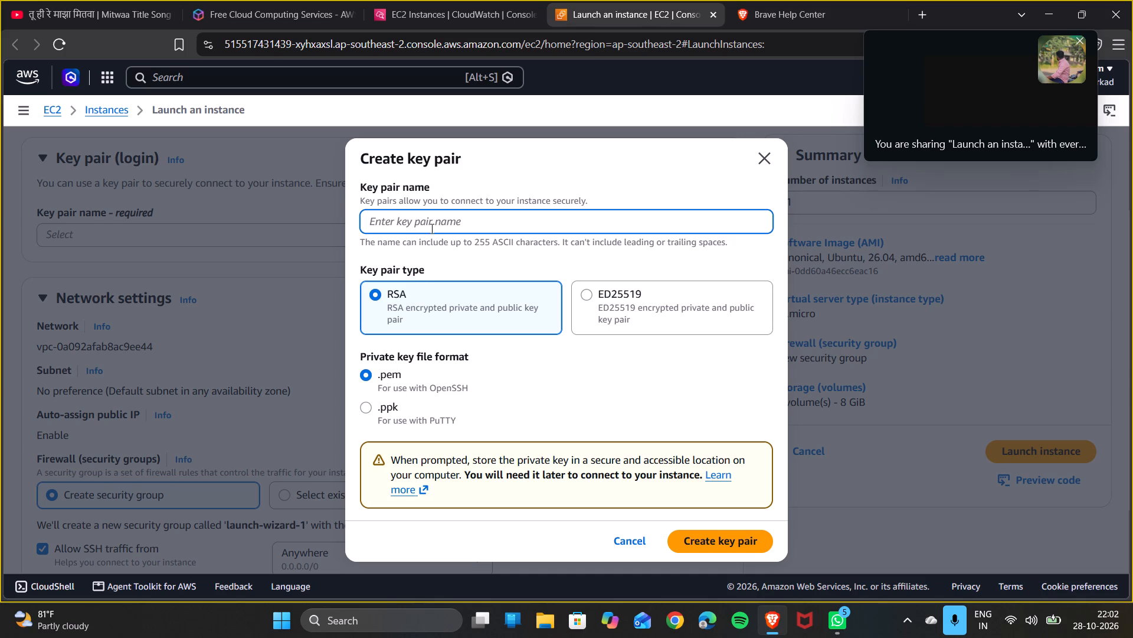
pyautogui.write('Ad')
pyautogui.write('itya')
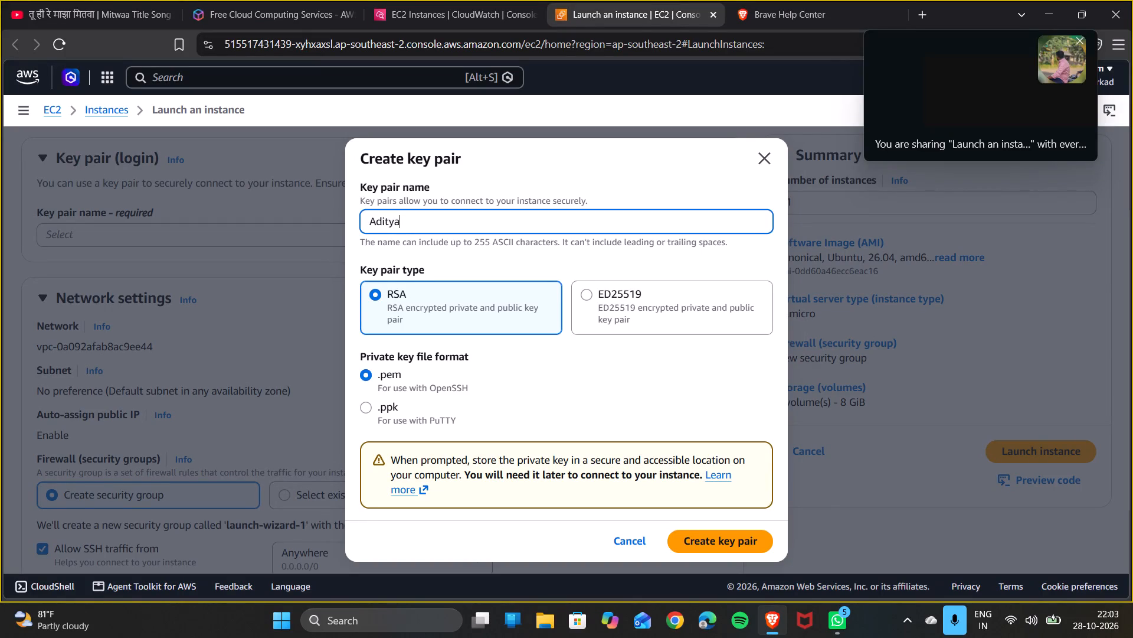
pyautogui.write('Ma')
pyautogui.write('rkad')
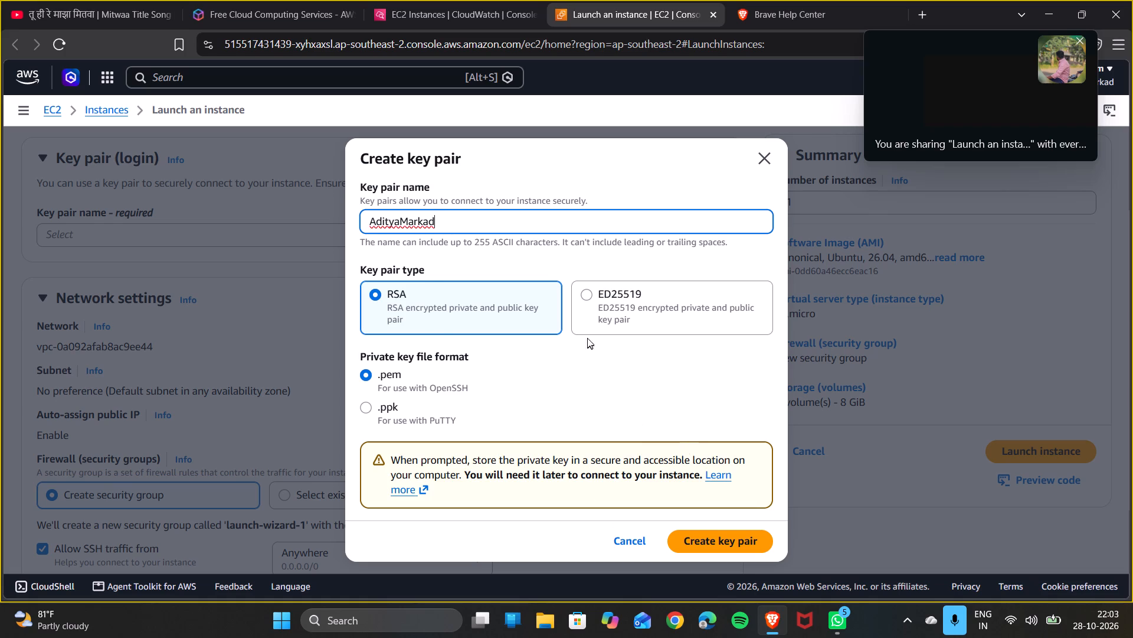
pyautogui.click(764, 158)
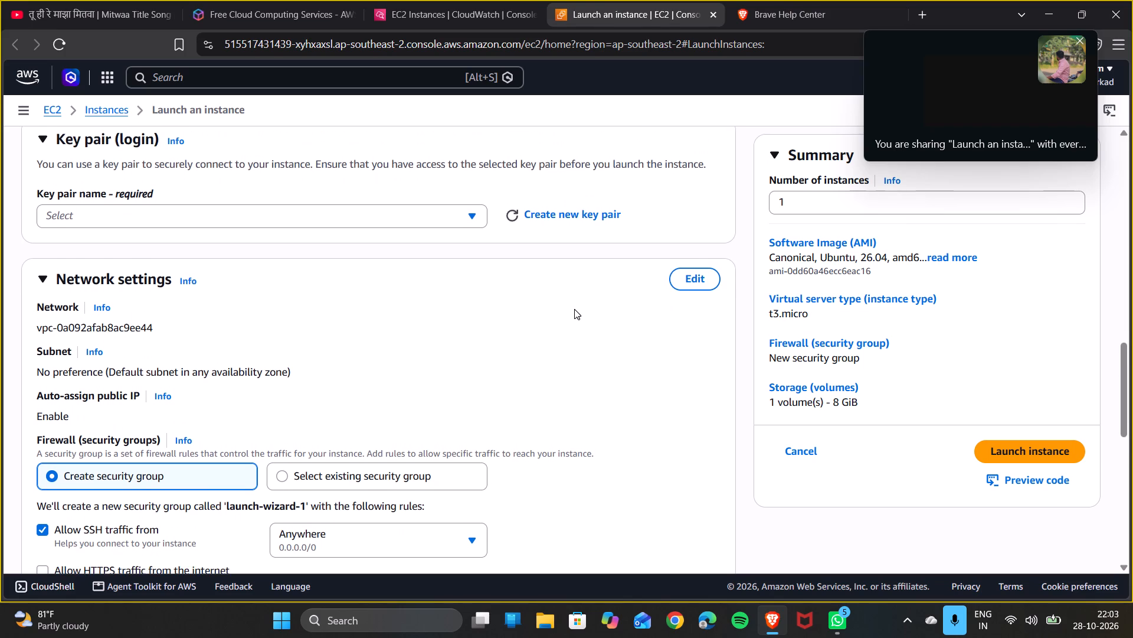
# Review the network, firewall, storage and file system settings, and return to the start of the launch form.
pyautogui.scroll(-1, 587, 253)
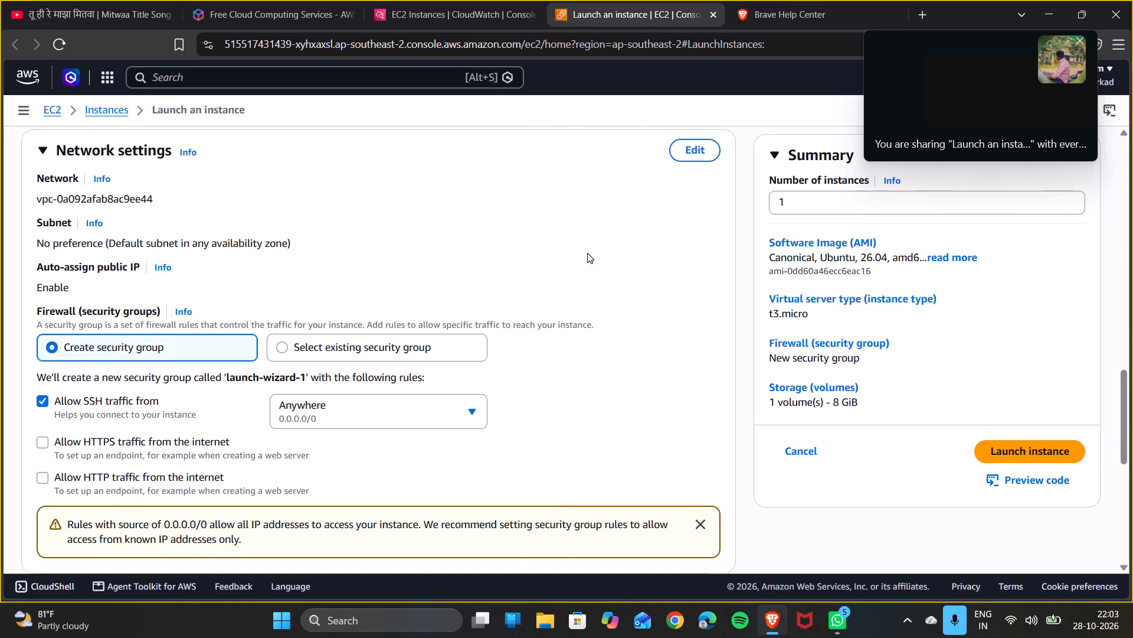
pyautogui.scroll(-1, 587, 253)
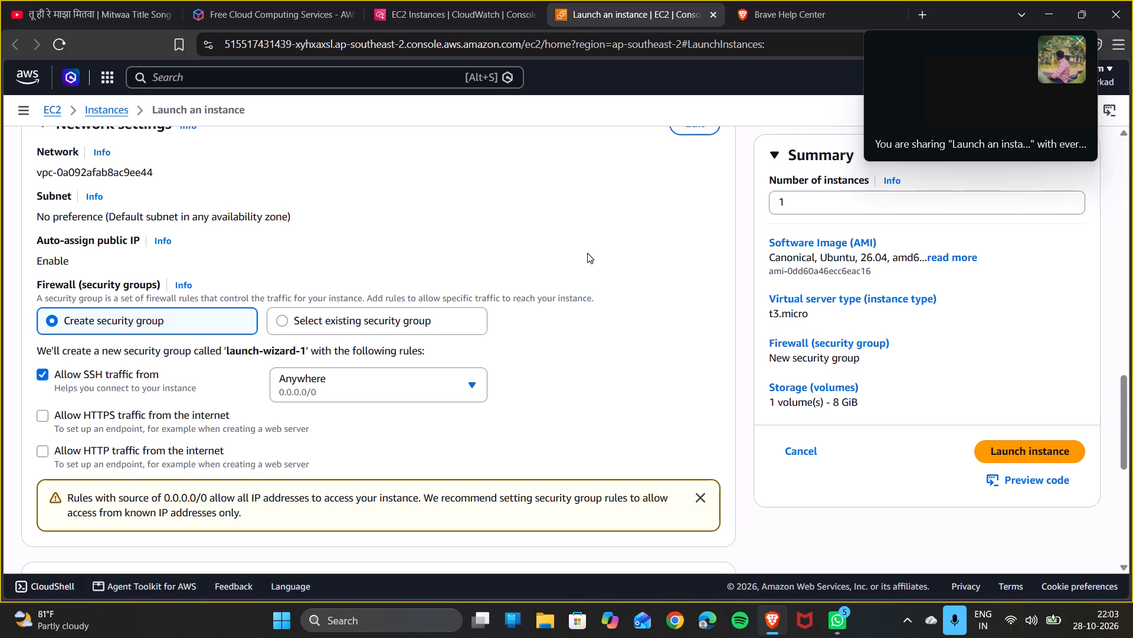
pyautogui.scroll(-2, 587, 253)
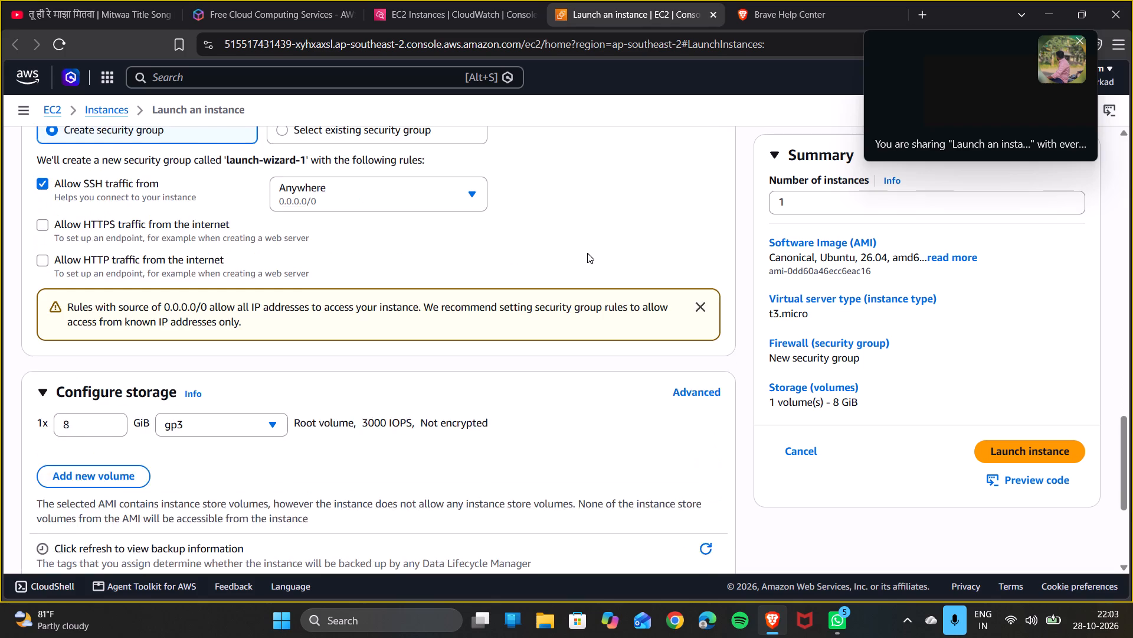
pyautogui.scroll(-3, 587, 253)
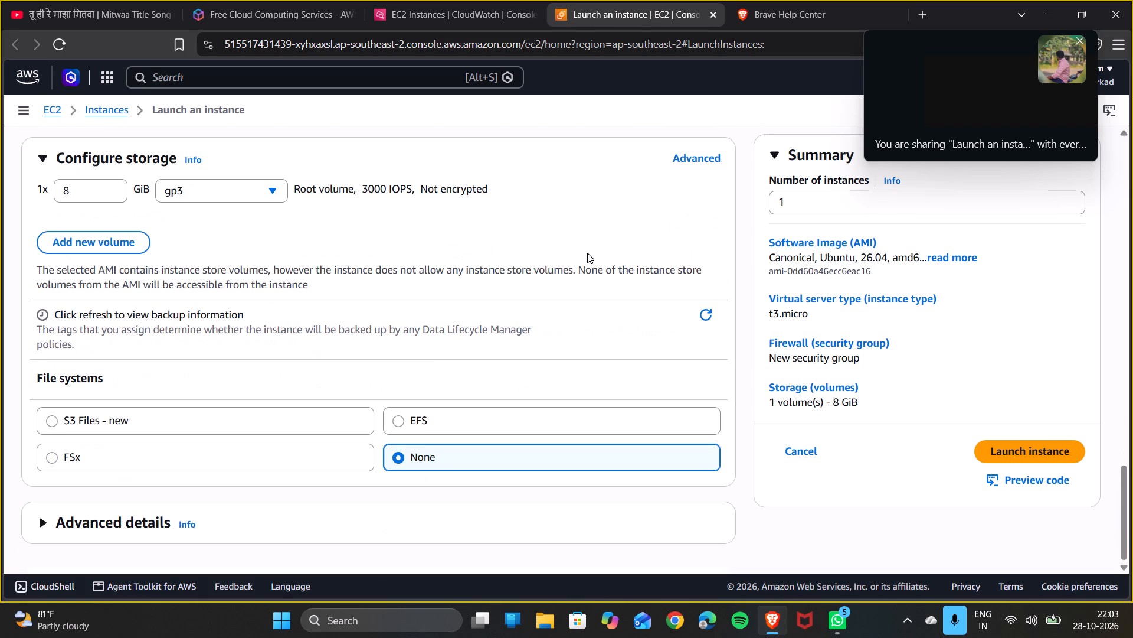
pyautogui.scroll(-3, 587, 253)
pyautogui.scroll(9, 595, 234)
pyautogui.scroll(-1, 595, 234)
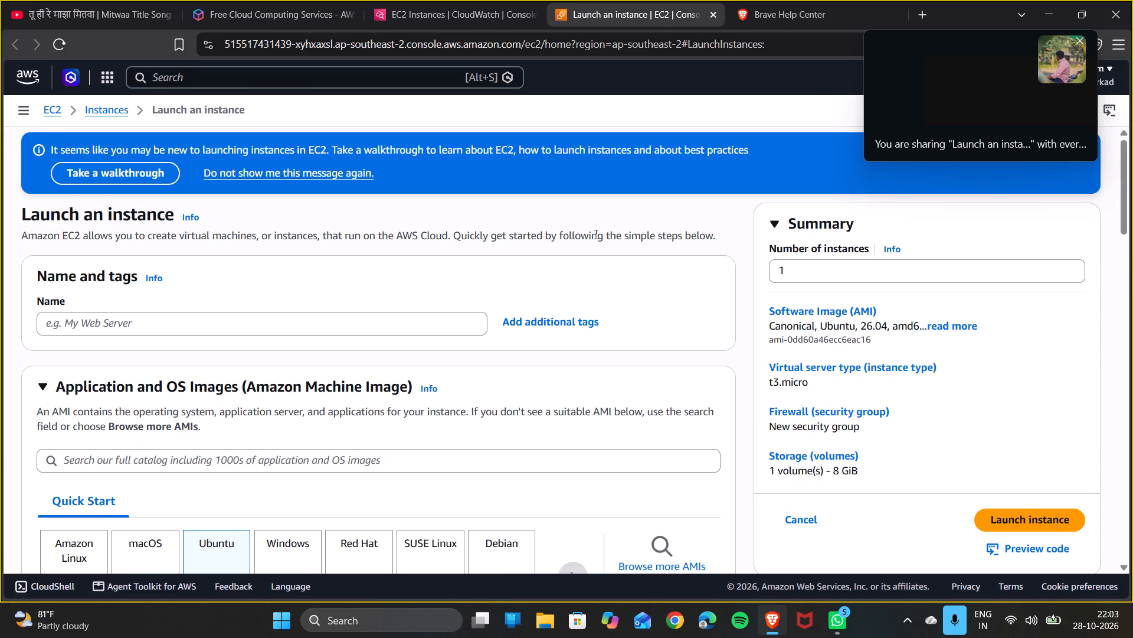
pyautogui.scroll(1, 275, 225)
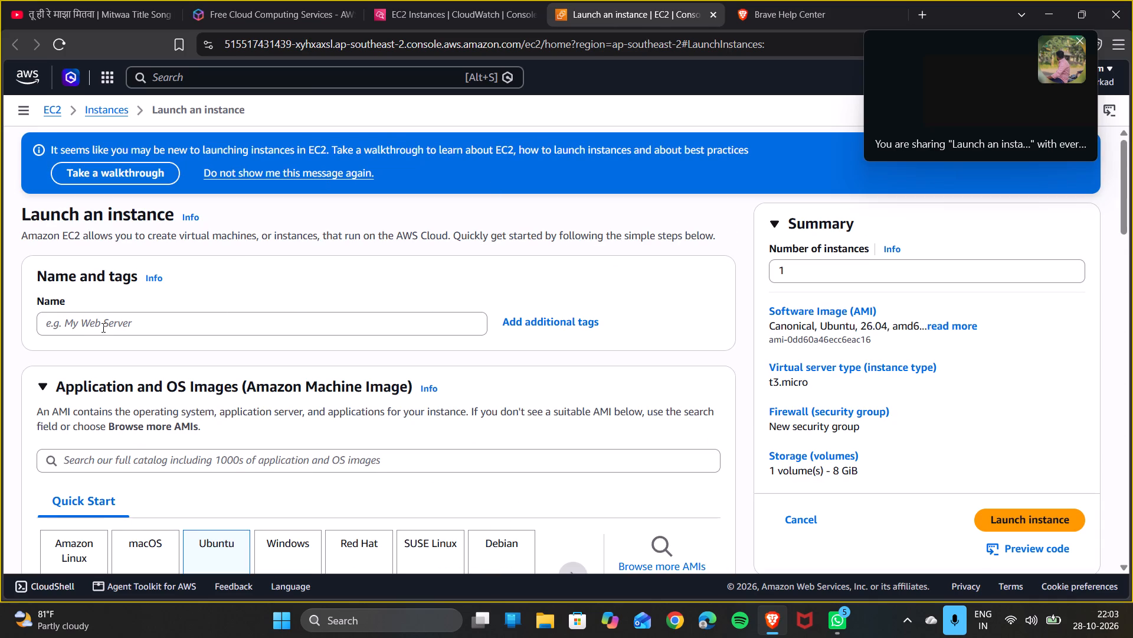
# Name the instance Aditya in the Name and tags section.
pyautogui.click(102, 327)
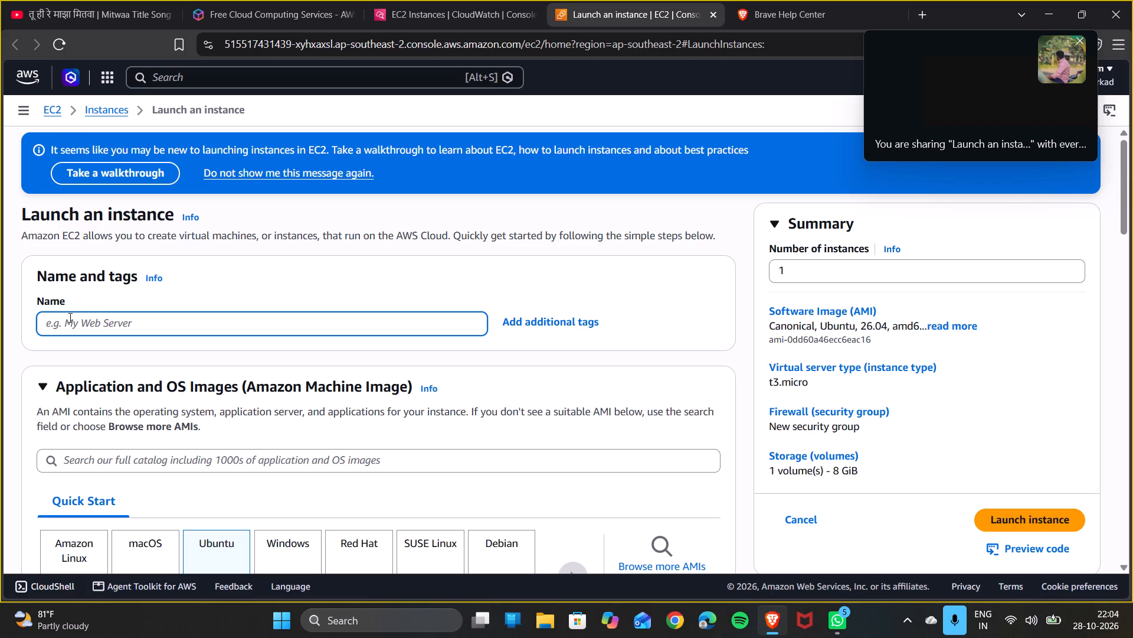
pyautogui.hotkey('shift', 'a')
pyautogui.write('dity')
pyautogui.press('a')
# Create a new login key pair named Aditya, keeping the RSA type and .pem private key format.
pyautogui.scroll(-3, 125, 329)
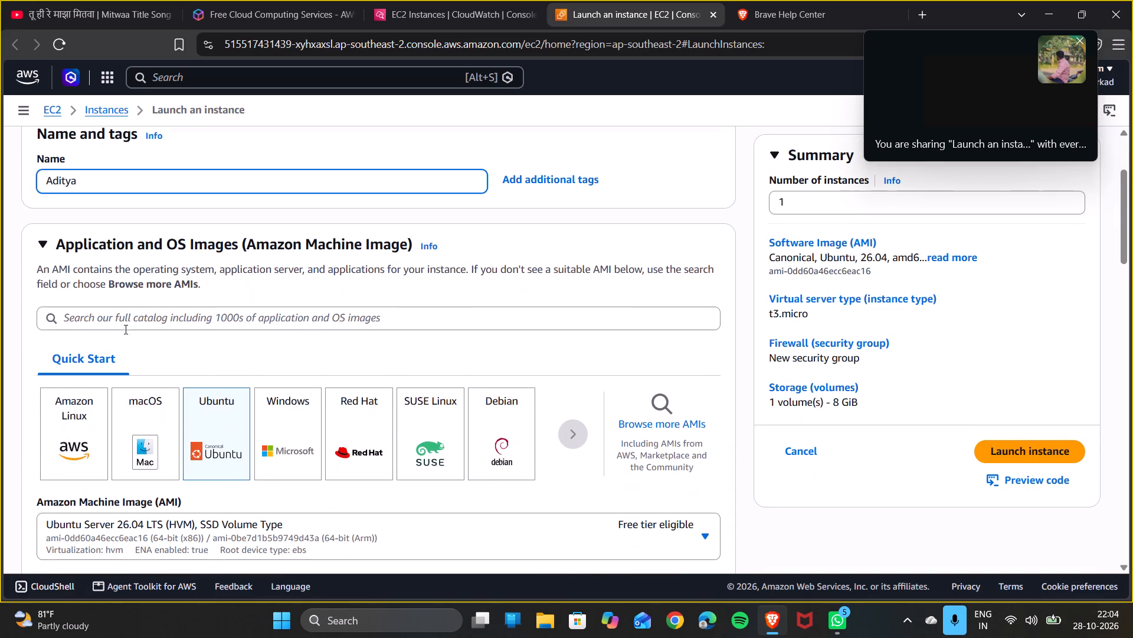
pyautogui.scroll(-1, 125, 329)
pyautogui.scroll(-1, 407, 188)
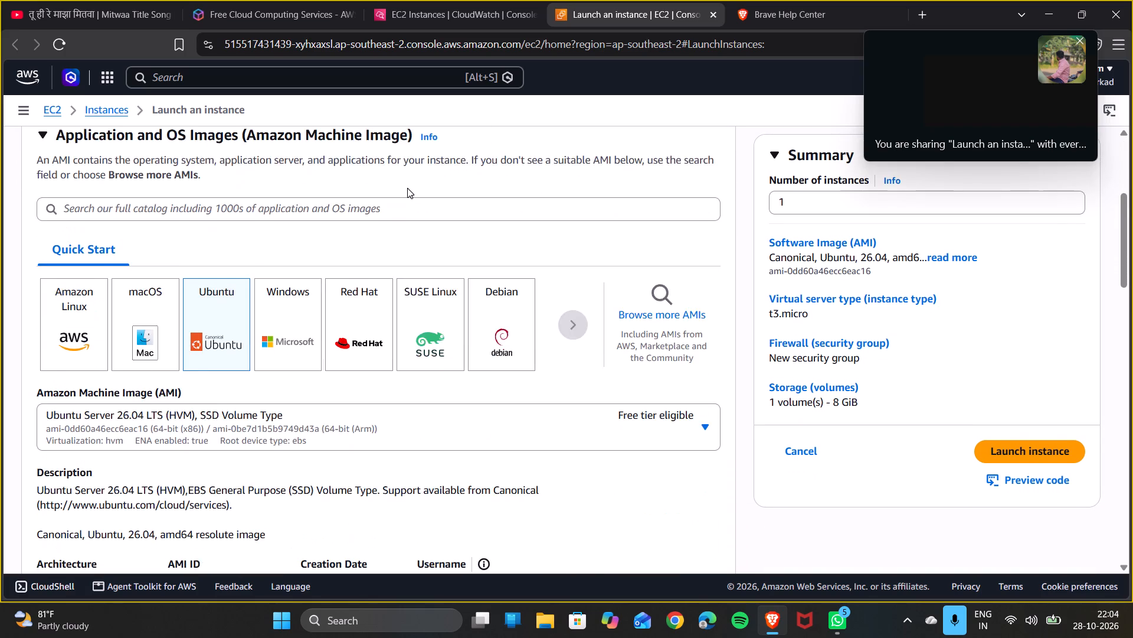
pyautogui.scroll(-2, 407, 188)
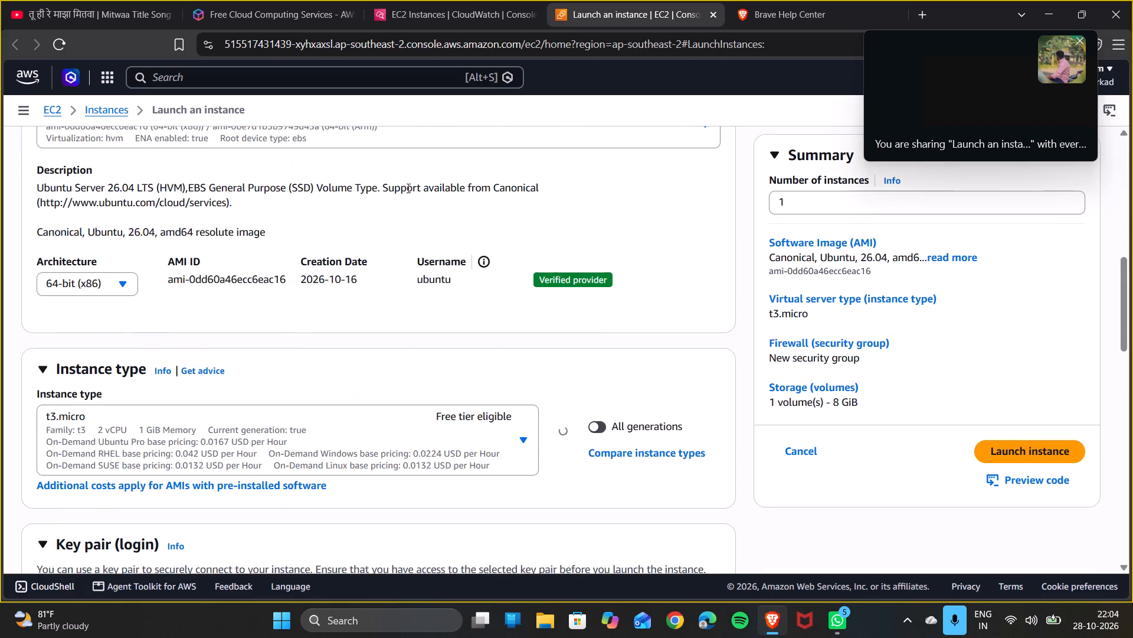
pyautogui.scroll(-2, 407, 188)
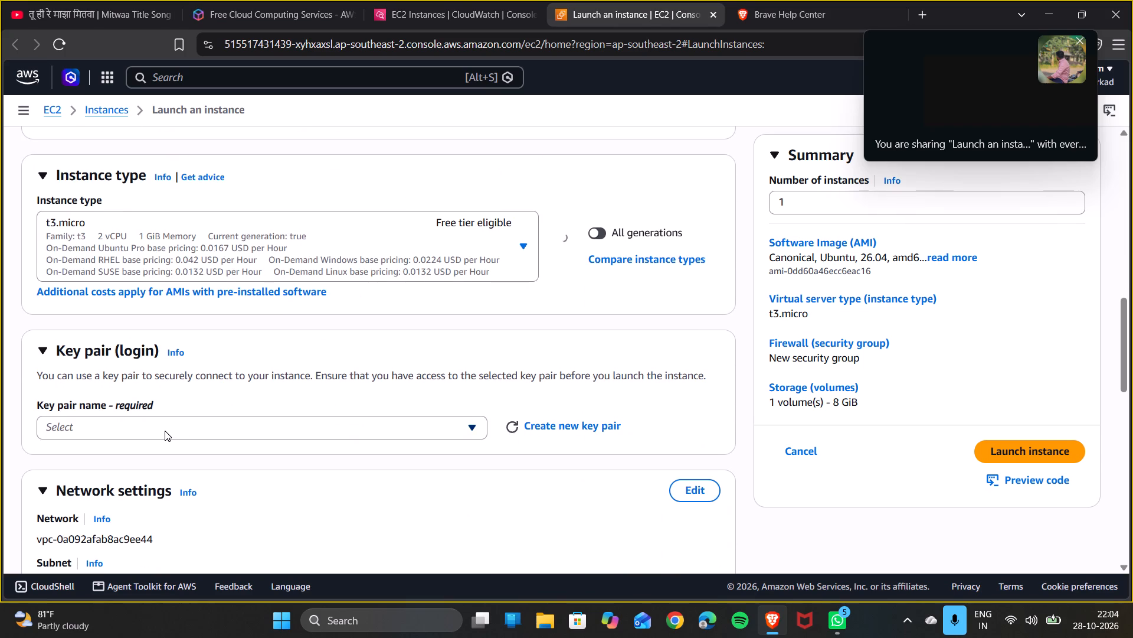
pyautogui.scroll(-1, 167, 427)
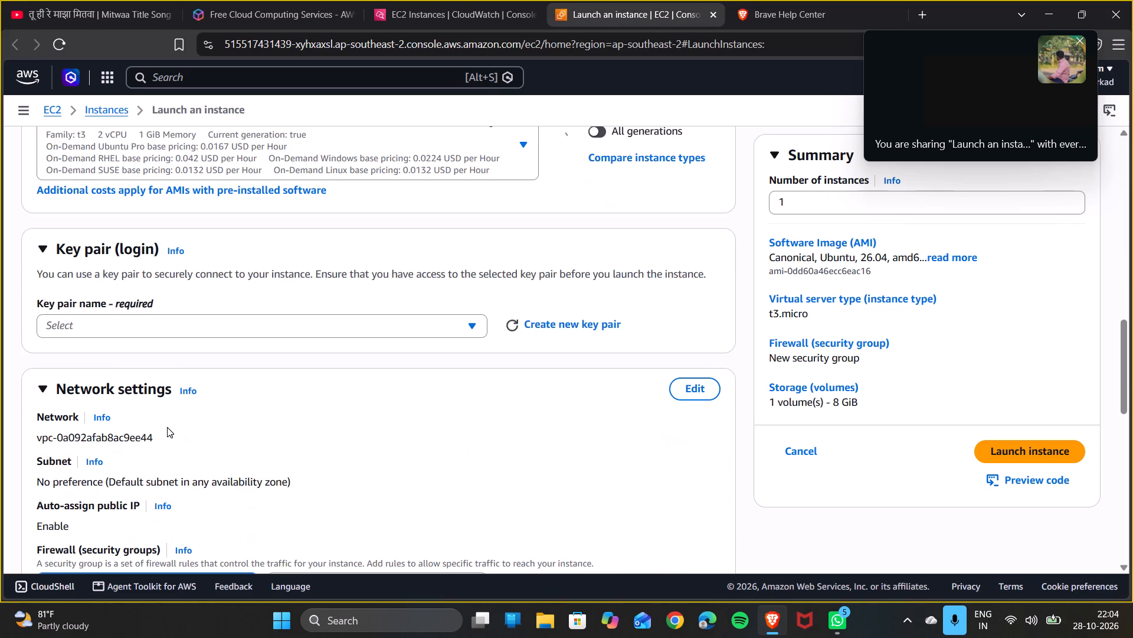
pyautogui.scroll(-1, 167, 427)
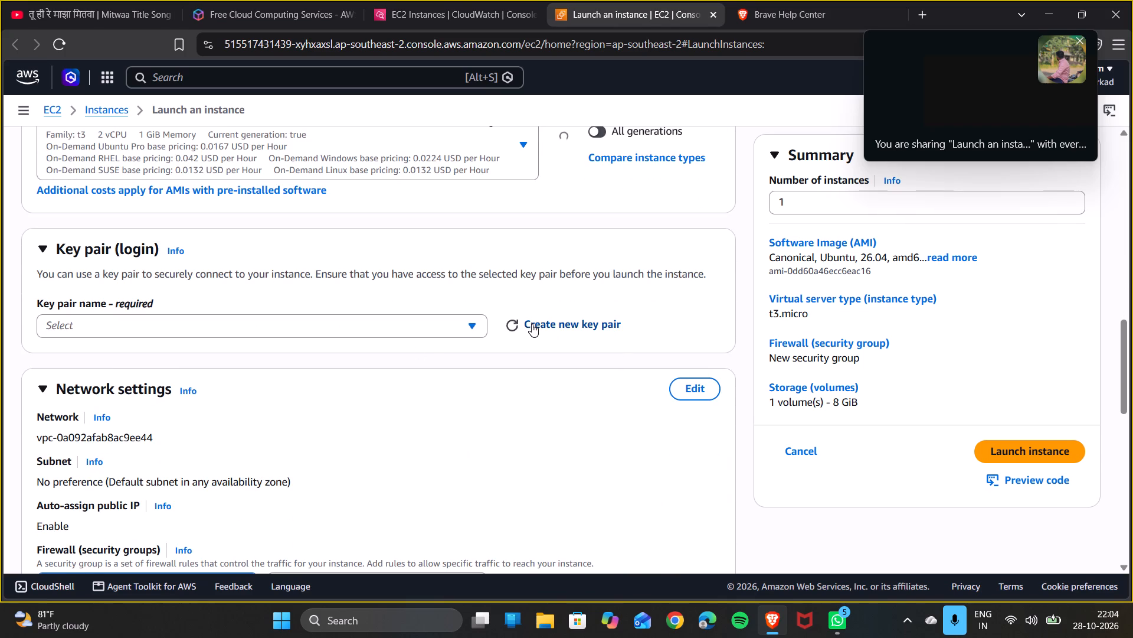
pyautogui.click(533, 324)
pyautogui.click(433, 226)
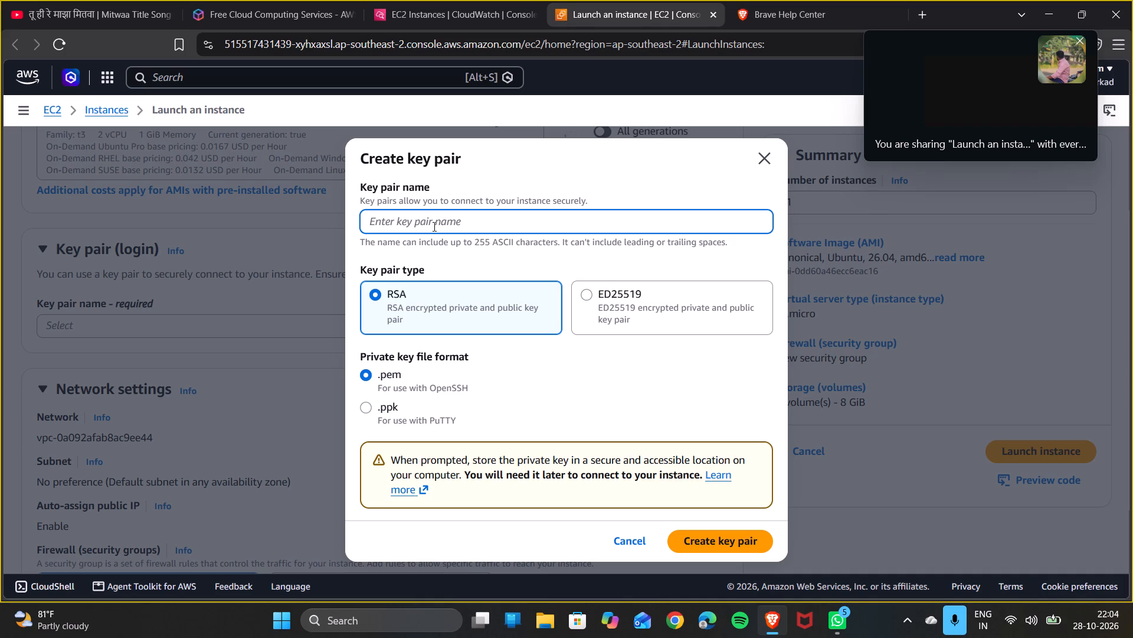
pyautogui.write('Aditya')
pyautogui.scroll(-2, 390, 325)
pyautogui.click(716, 543)
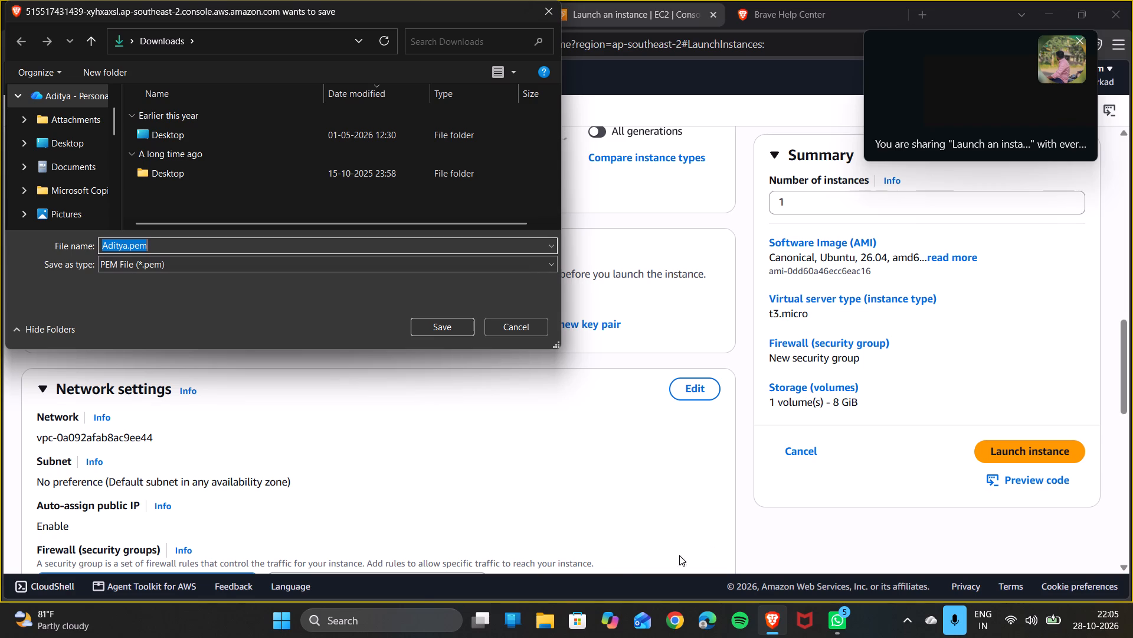
# Save the private key file Aditya.pem to the Desktop folder.
pyautogui.click(61, 138)
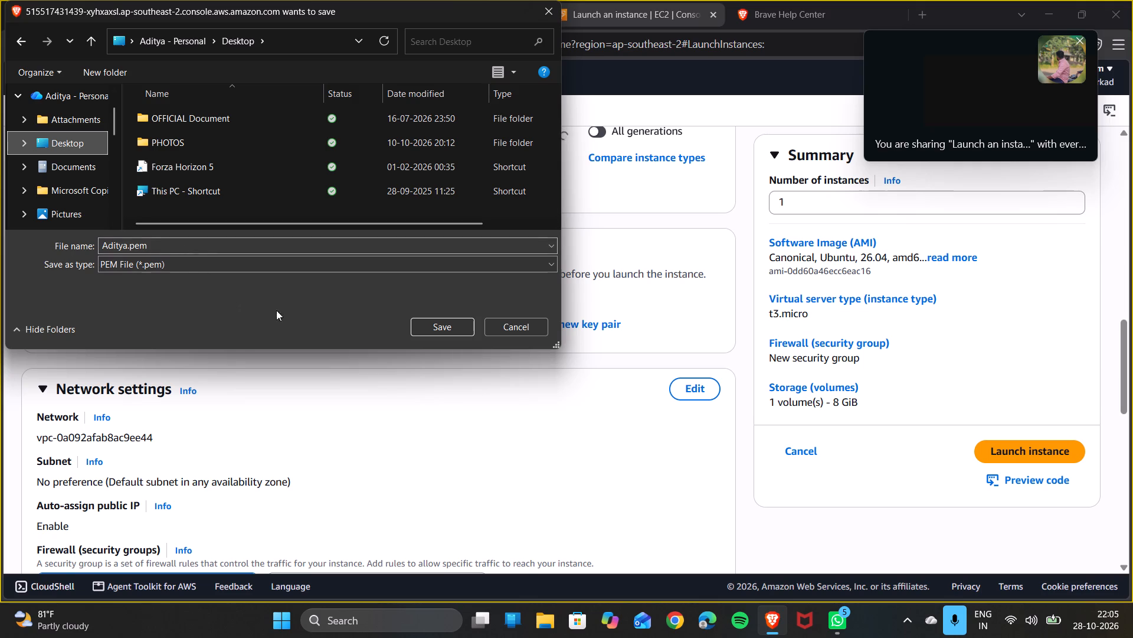
pyautogui.click(442, 323)
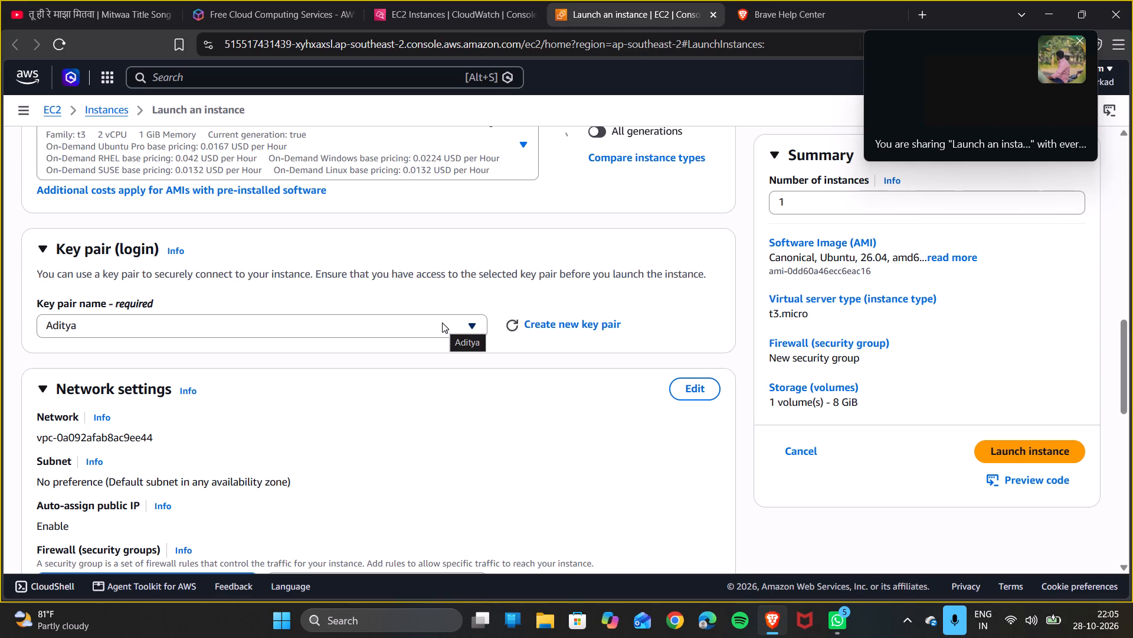
# Examine the Network settings section, including the subnet, public IP assignment, security group choice and inbound traffic rules.
pyautogui.scroll(-2, 442, 323)
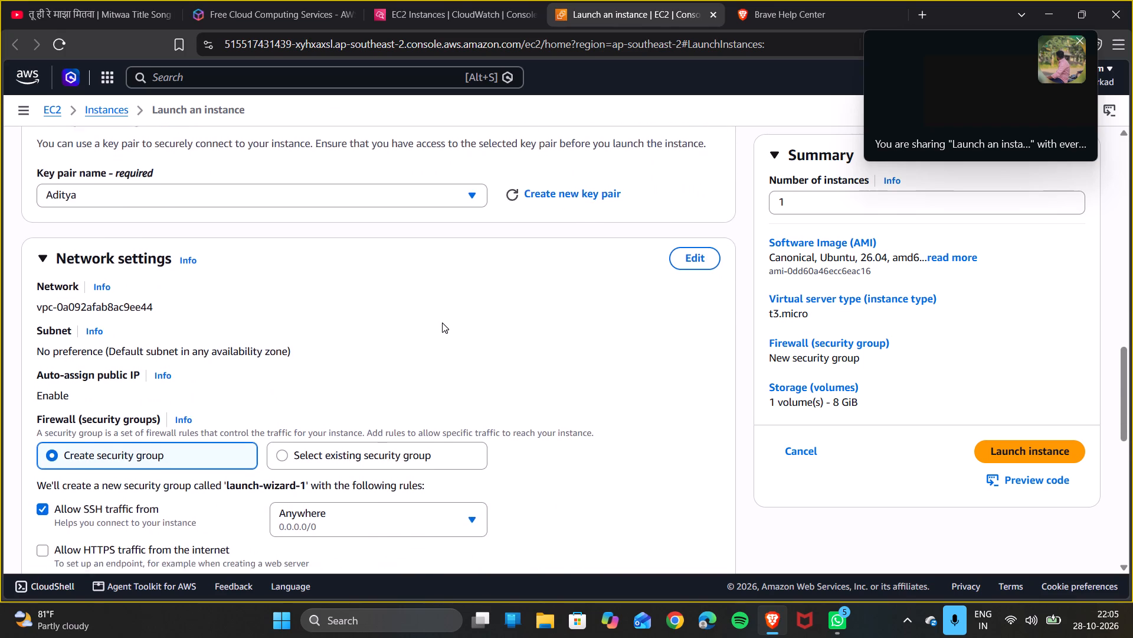
pyautogui.scroll(-1, 442, 323)
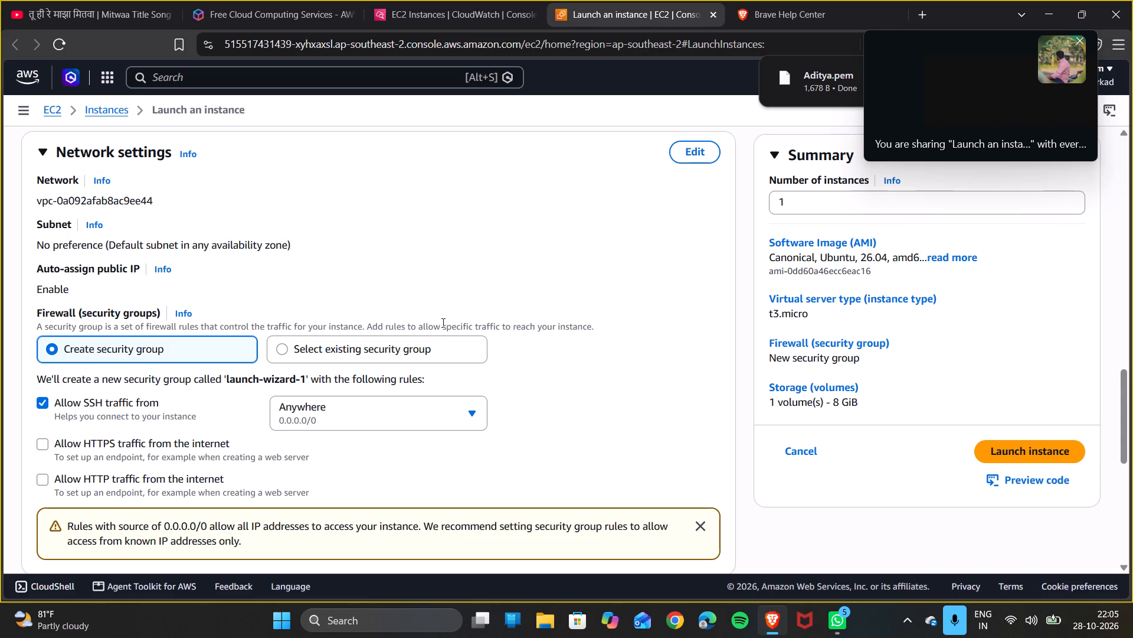
pyautogui.hscroll(1, 170, 312)
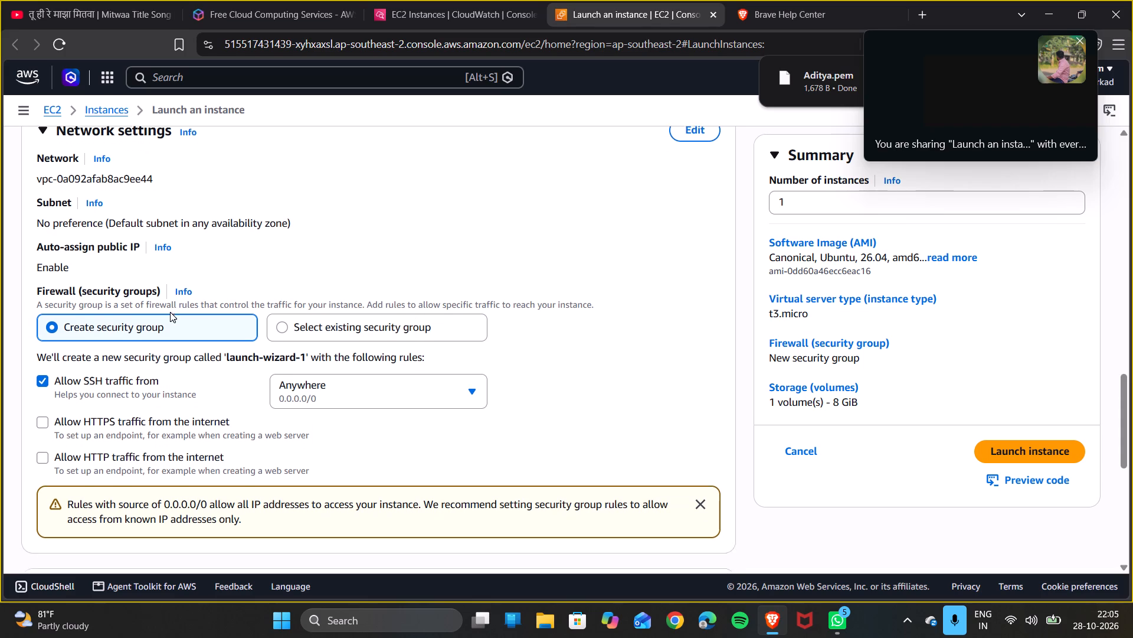
pyautogui.hscroll(1, 170, 312)
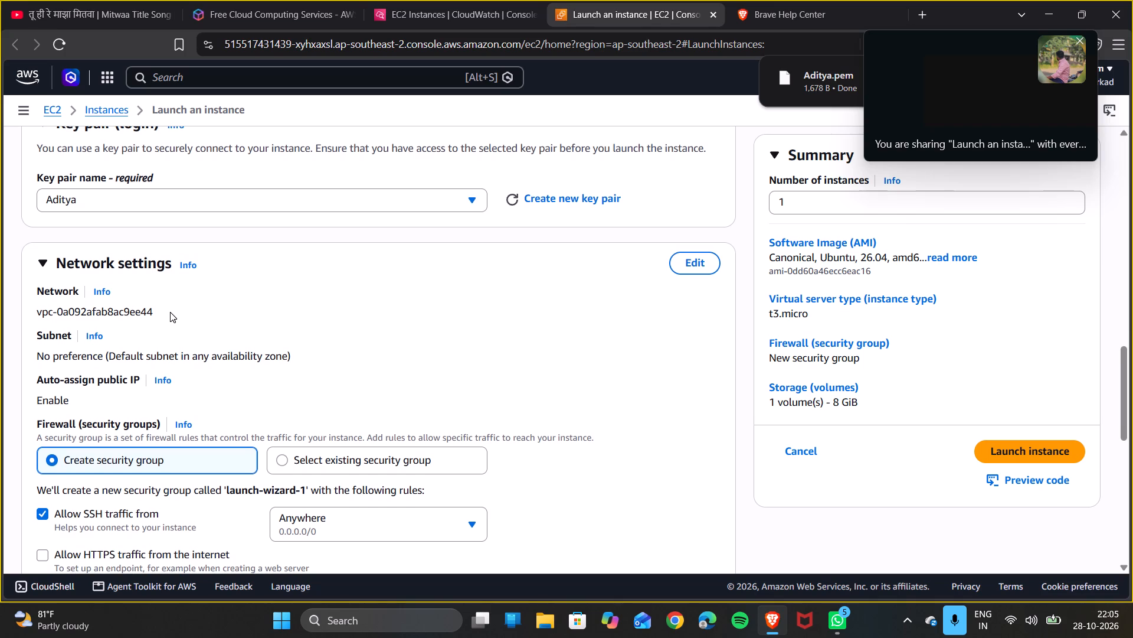
pyautogui.hscroll(1, 170, 312)
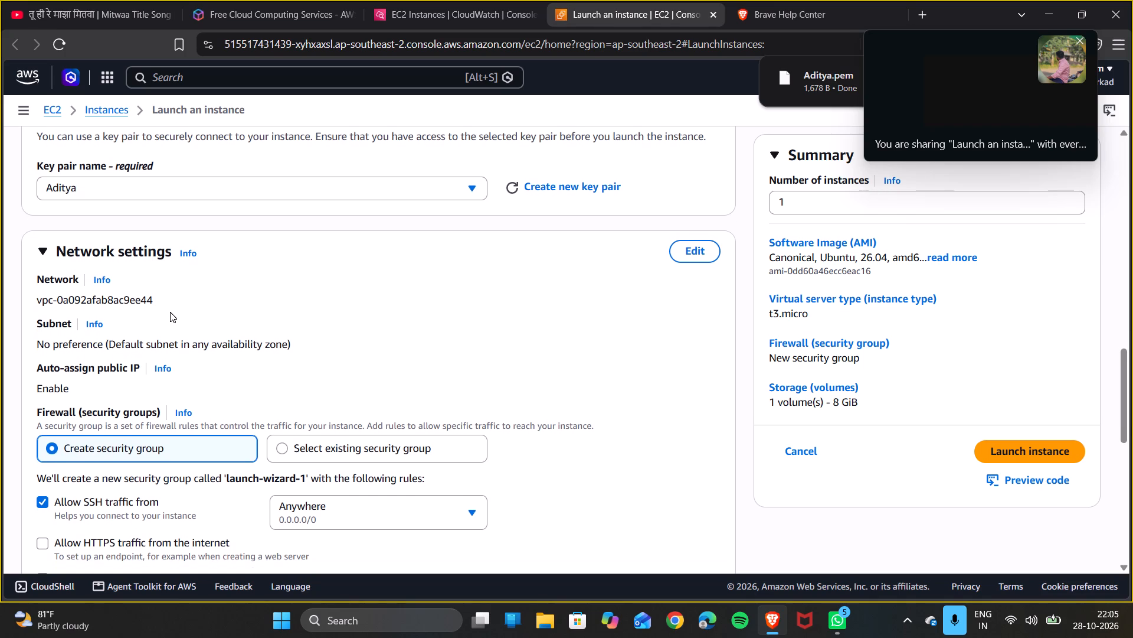
pyautogui.scroll(-1, 170, 312)
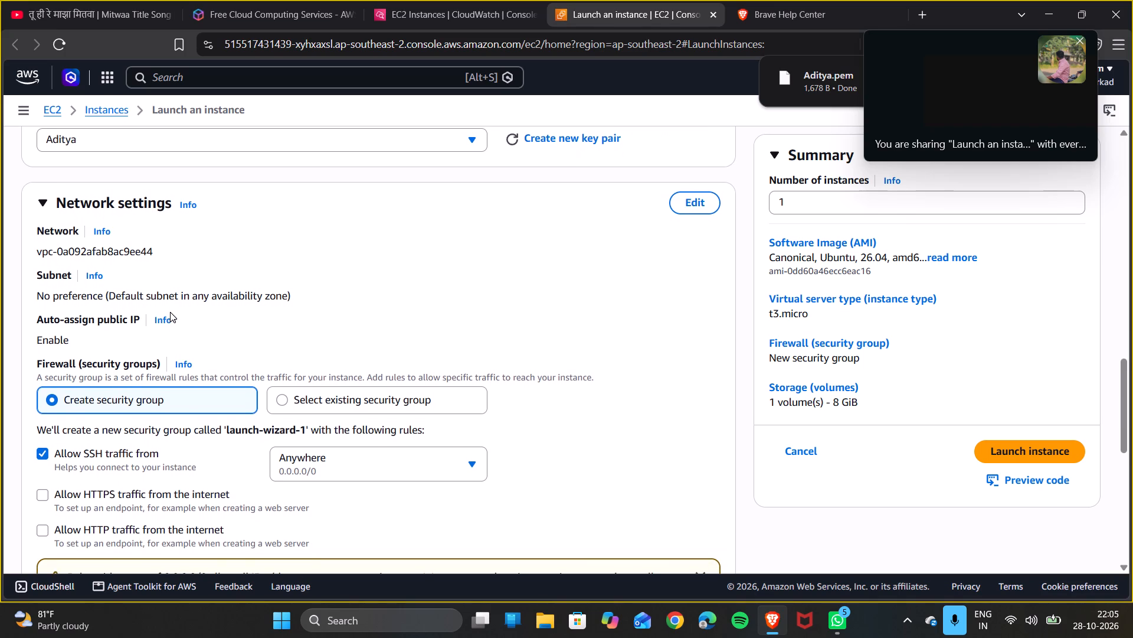
pyautogui.scroll(-2, 170, 312)
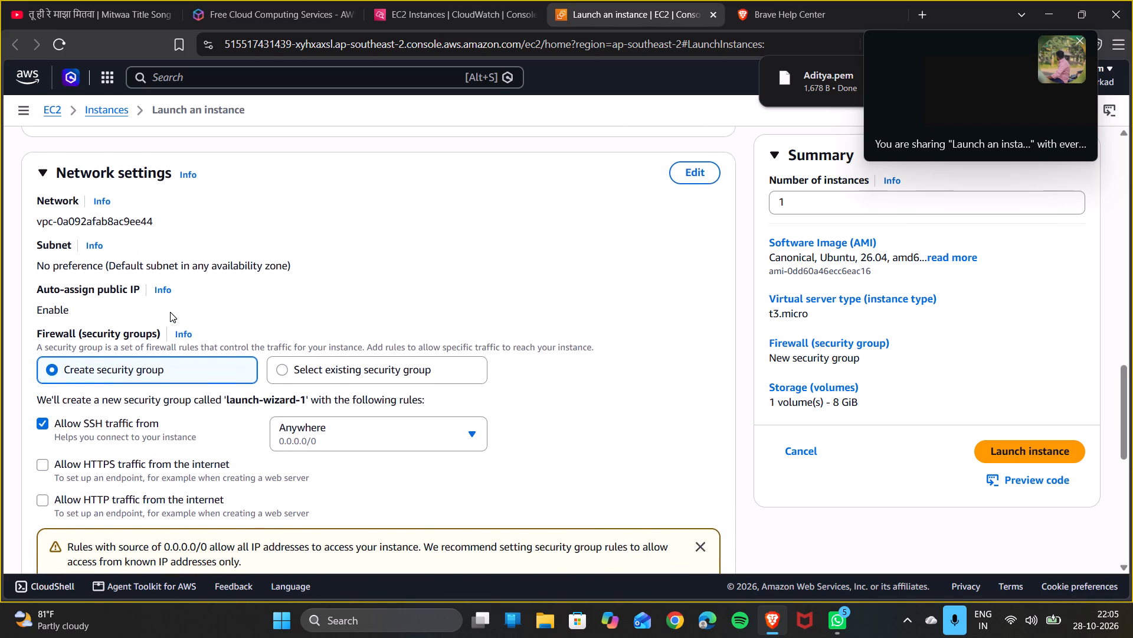
# Set the root volume size to 22 GiB in the storage configuration, keeping the gp3 volume type.
pyautogui.scroll(-2, 170, 312)
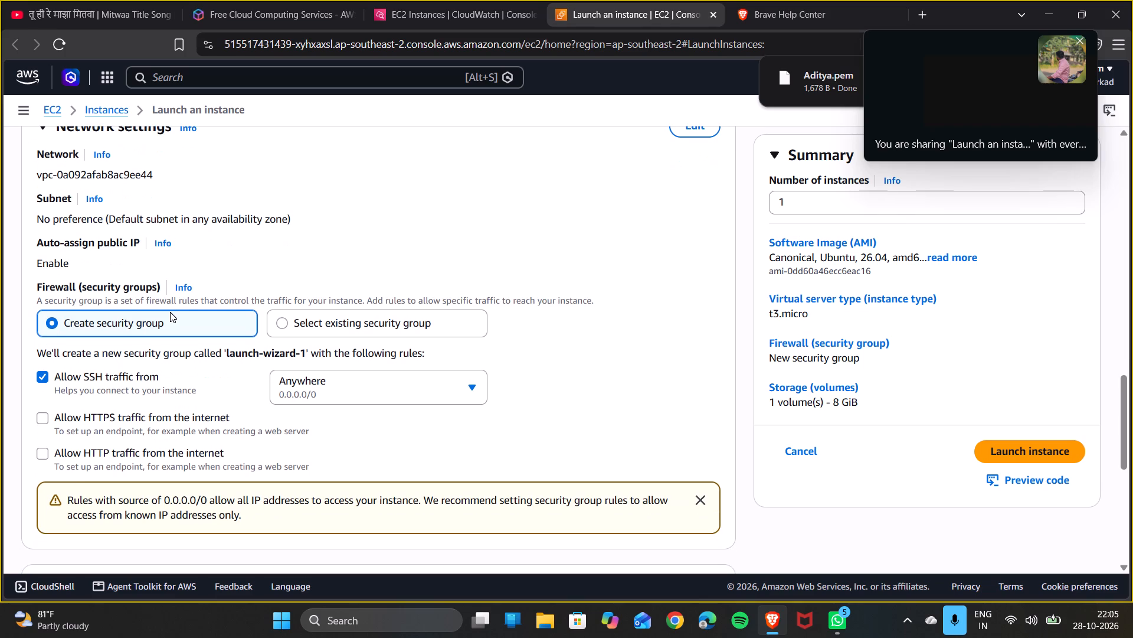
pyautogui.scroll(-2, 170, 312)
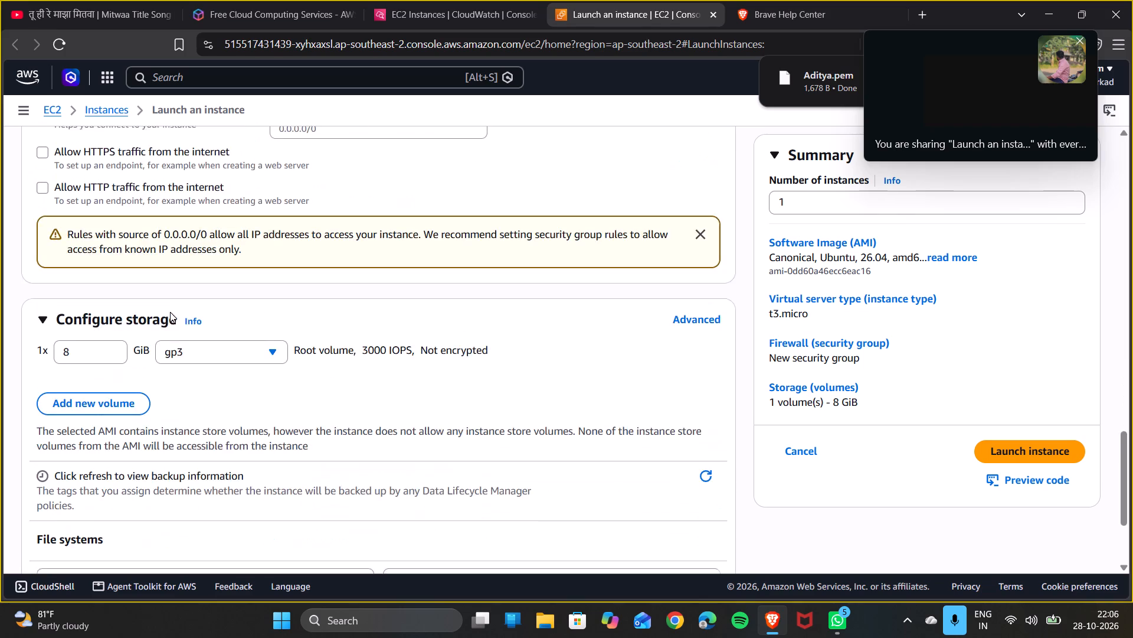
pyautogui.scroll(-2, 170, 312)
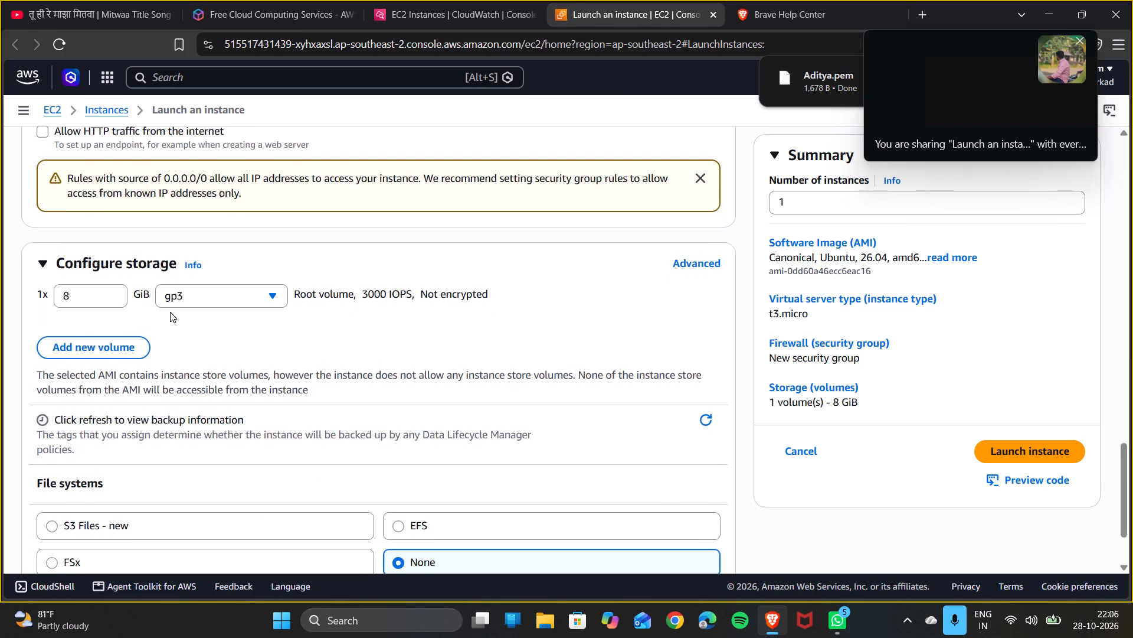
pyautogui.scroll(-2, 170, 312)
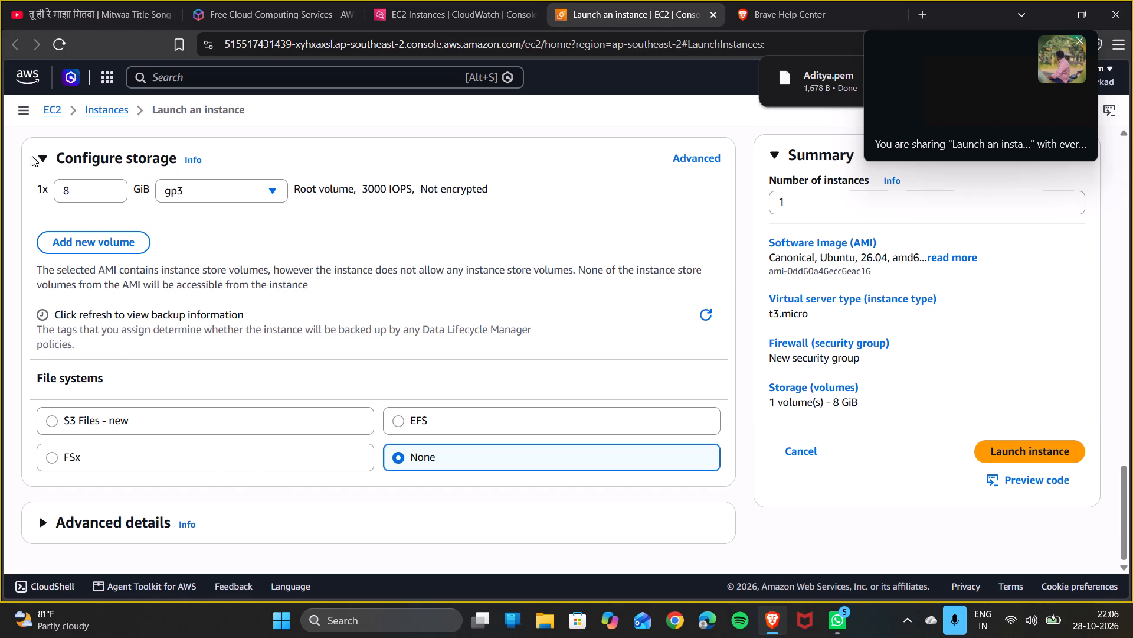
pyautogui.click(77, 185)
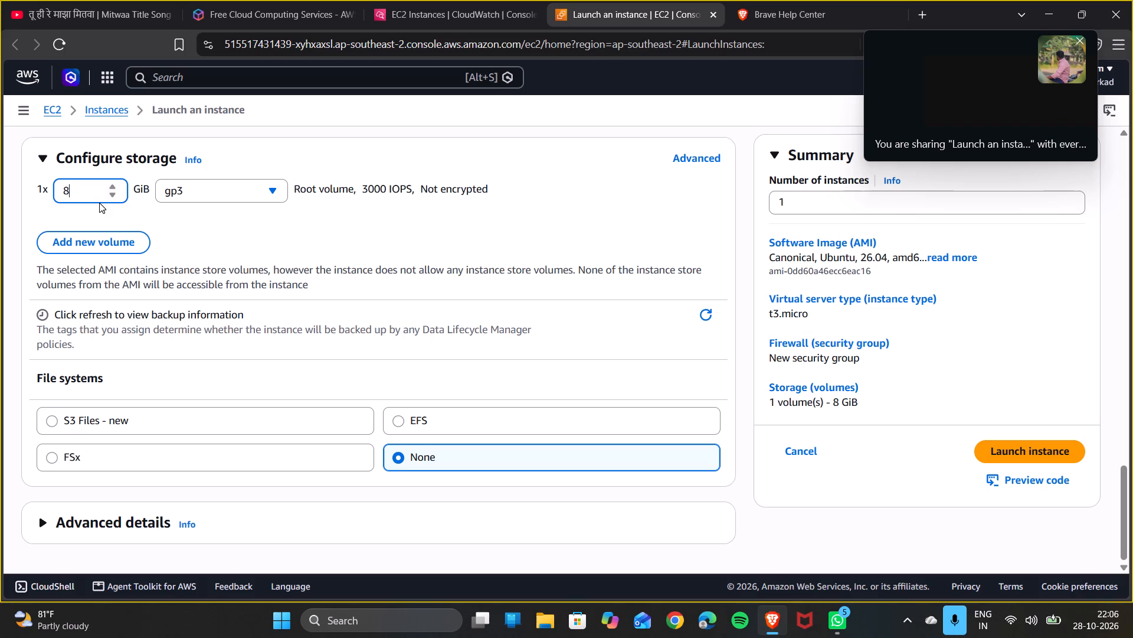
pyautogui.press('7')
pyautogui.press('BackSpace')
pyautogui.press('BackSpace')
pyautogui.write('20')
pyautogui.click(199, 190)
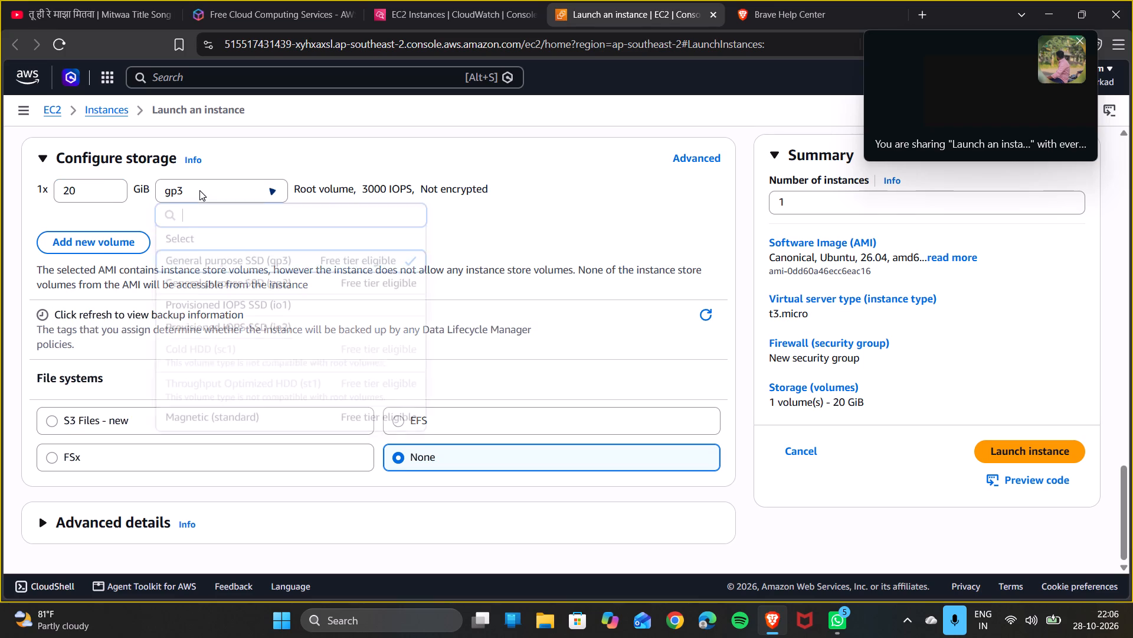
pyautogui.click(87, 194)
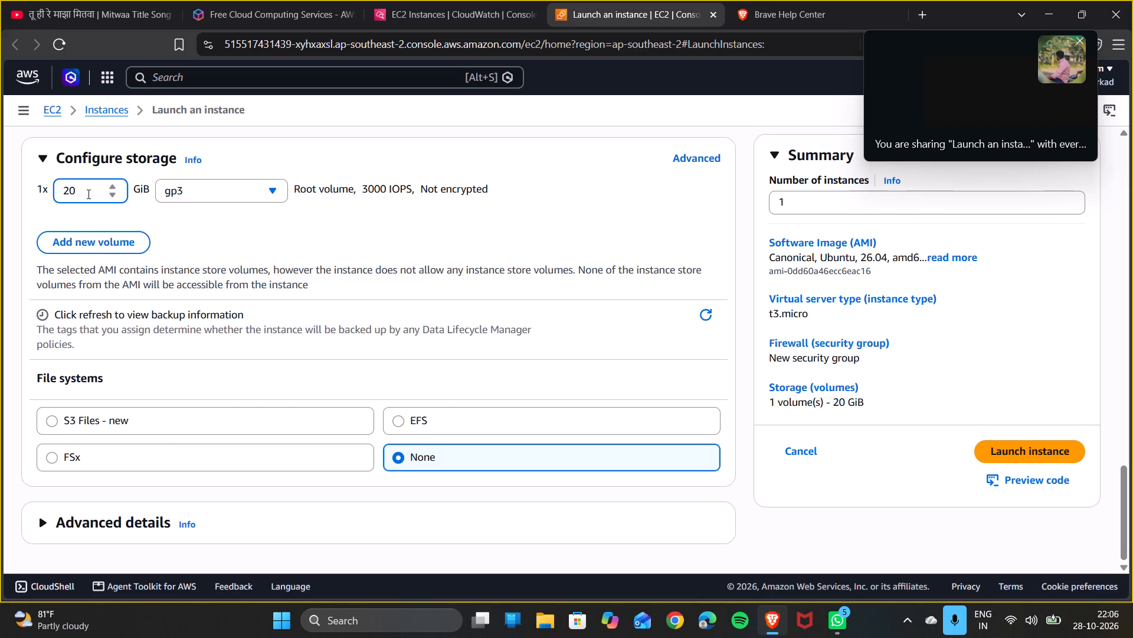
pyautogui.press('BackSpace')
pyautogui.press('2')
# Review the launch summary, checking the number of instances.
pyautogui.scroll(-1, 87, 194)
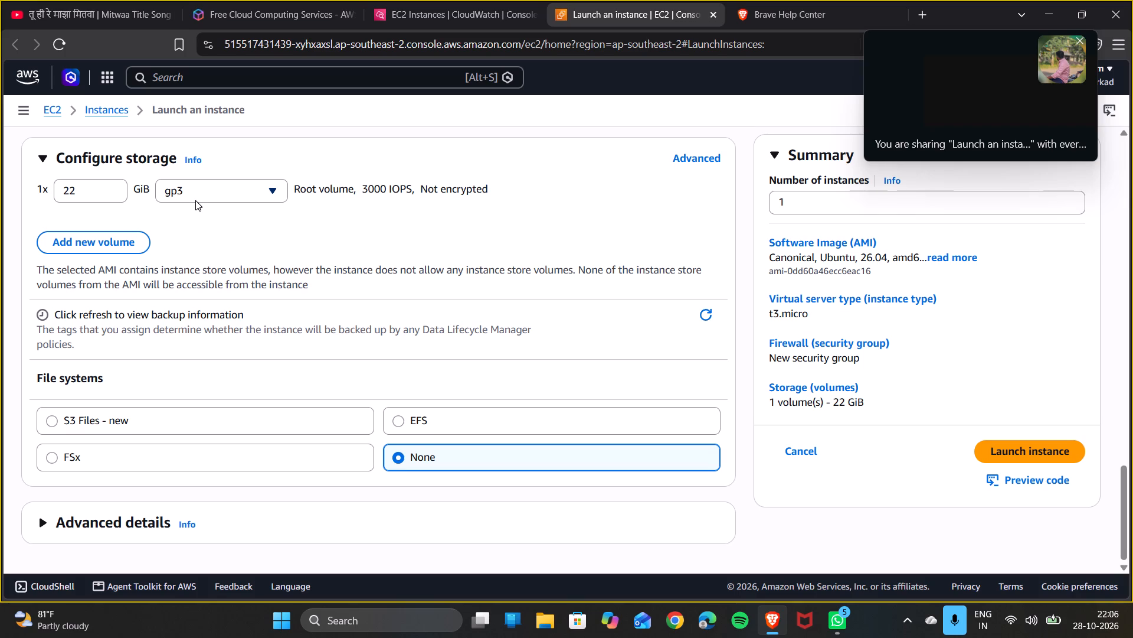
pyautogui.click(819, 207)
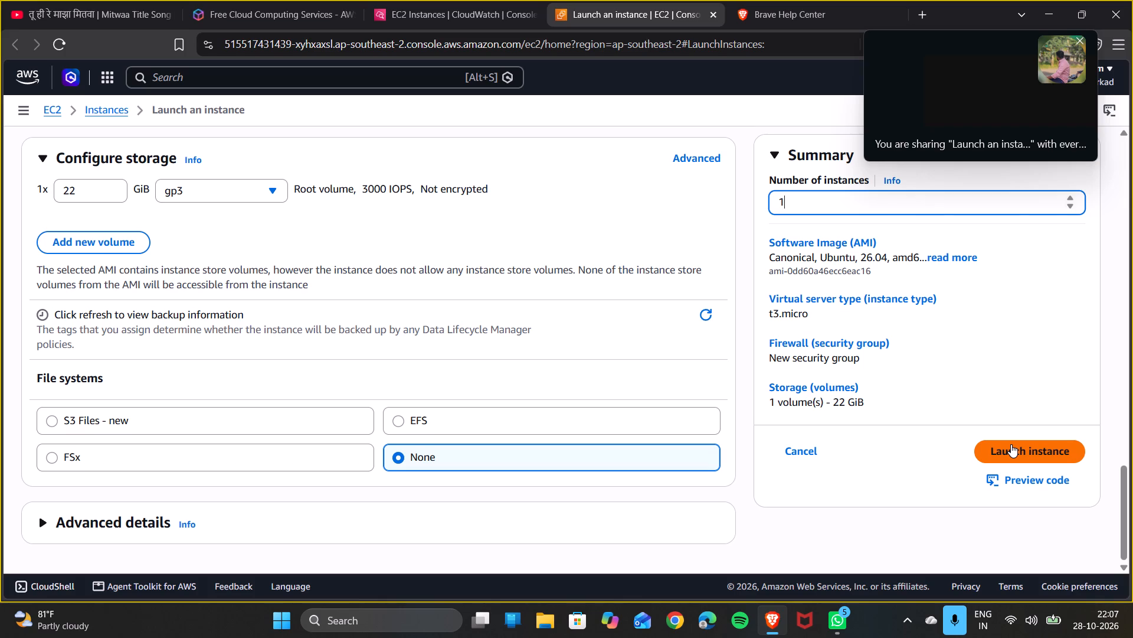
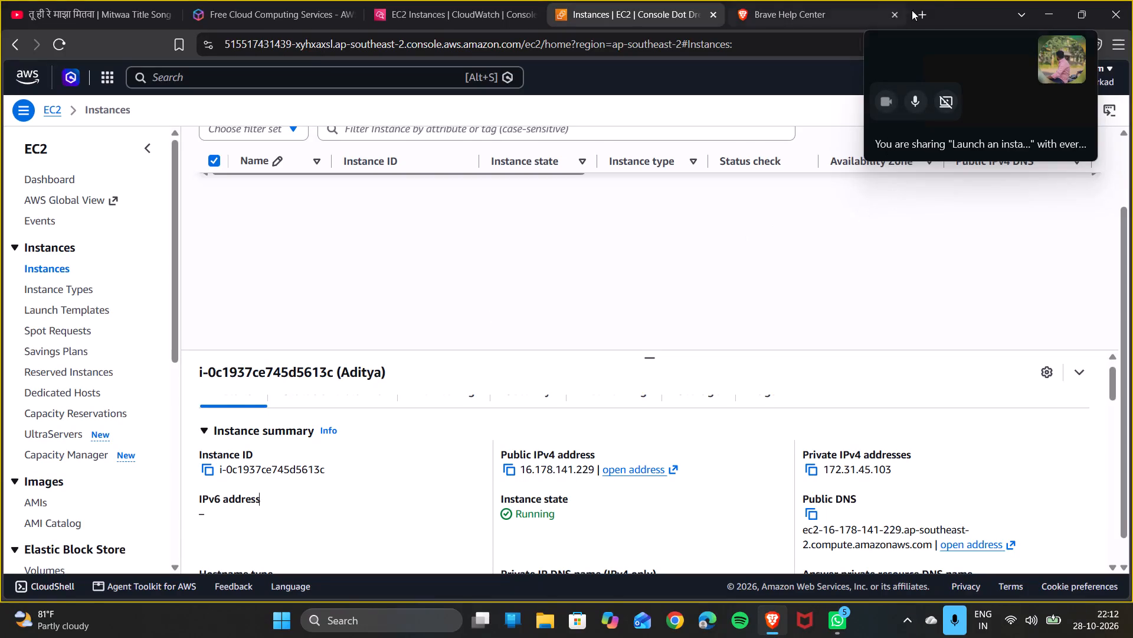
# Search the web for "mobile extreme" in a new browser tab.
pyautogui.click(926, 3)
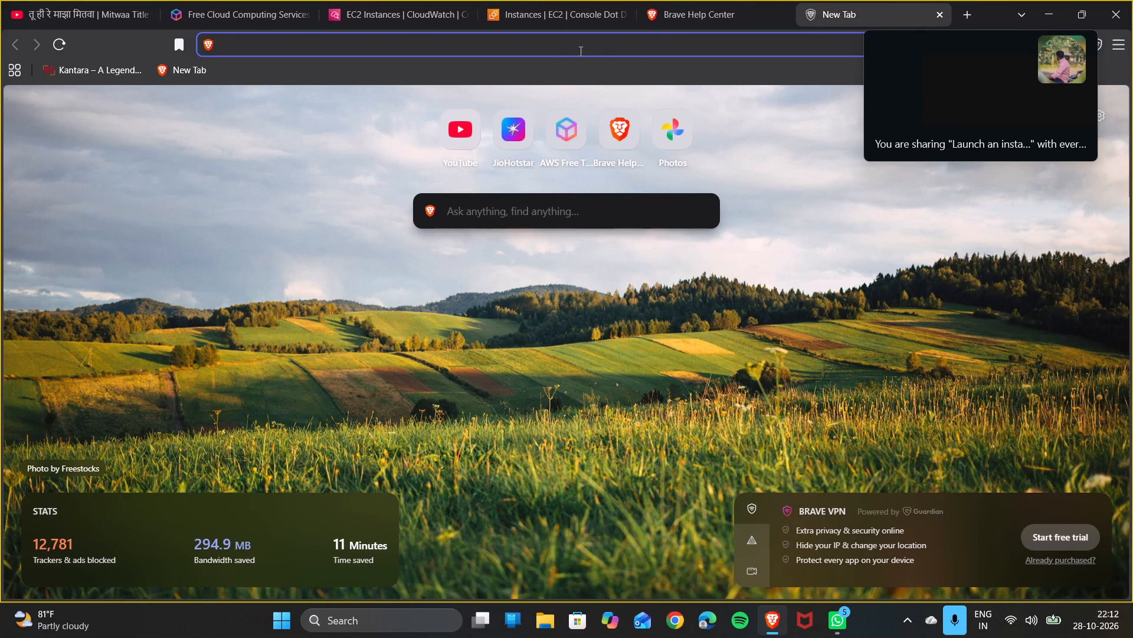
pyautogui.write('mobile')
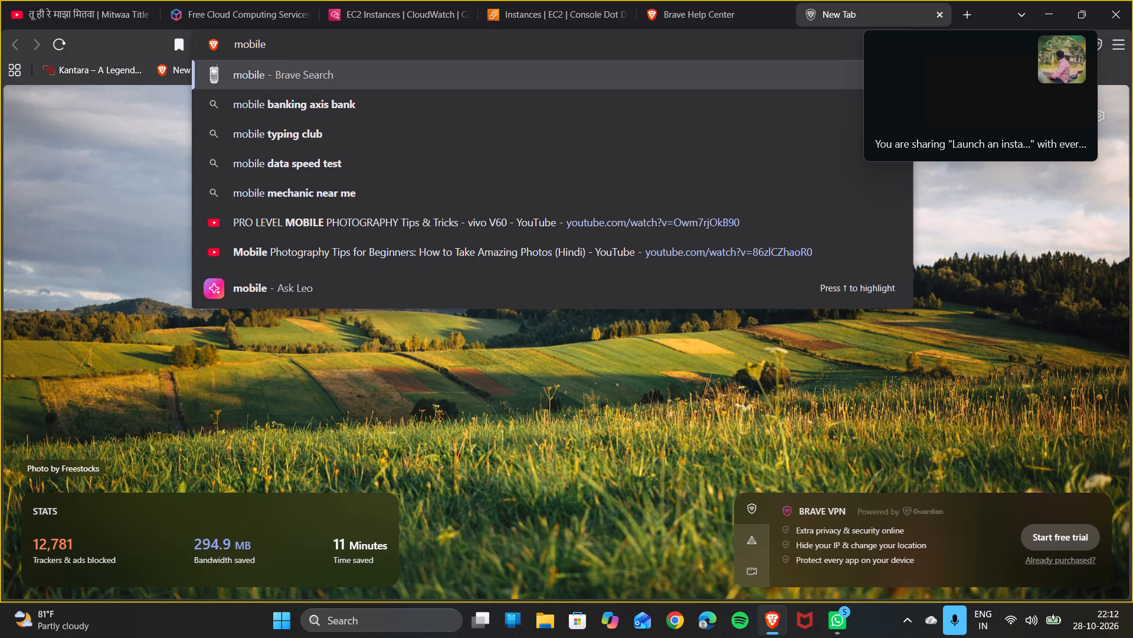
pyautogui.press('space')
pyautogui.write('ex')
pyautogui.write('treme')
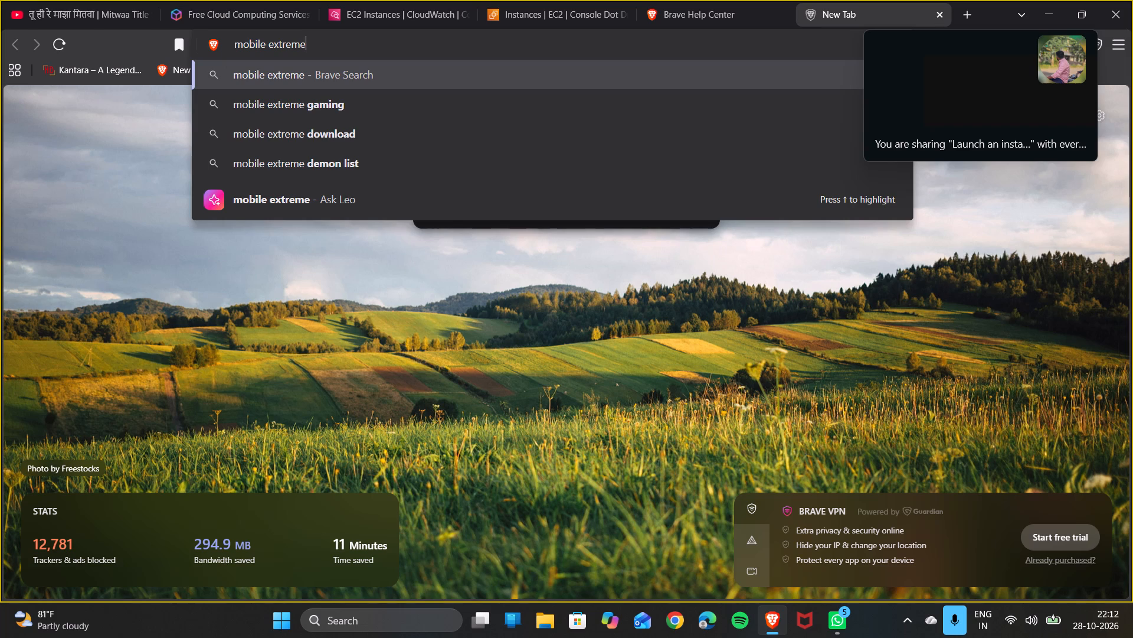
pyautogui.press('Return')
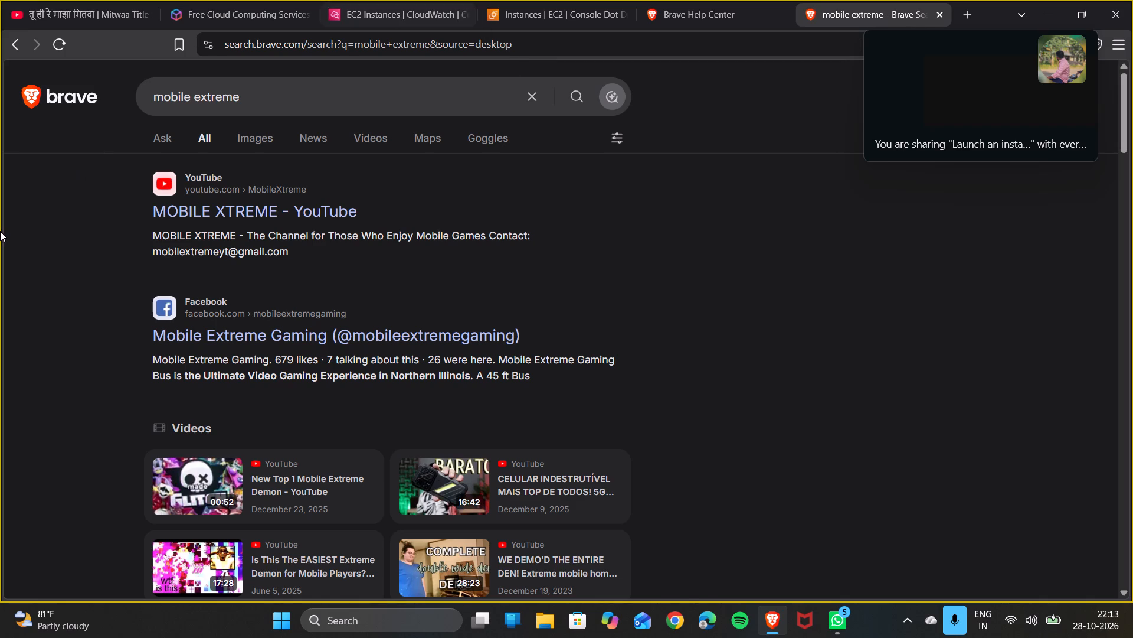
# Open the "mobile extreme" query on the search results page for editing.
pyautogui.click(187, 102)
pyautogui.click(187, 102)
pyautogui.click(190, 101)
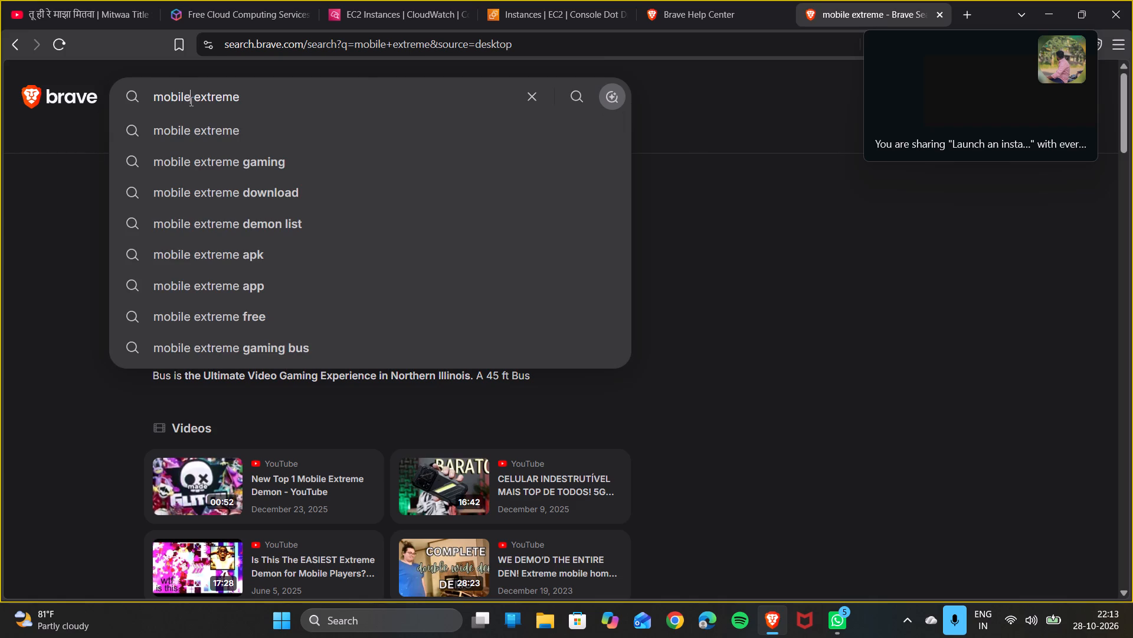
# Correct the web search to "moba extreme" and open the official MobaXterm website from the results.
pyautogui.press('BackSpace')
pyautogui.press('BackSpace')
pyautogui.press('BackSpace')
pyautogui.press('a')
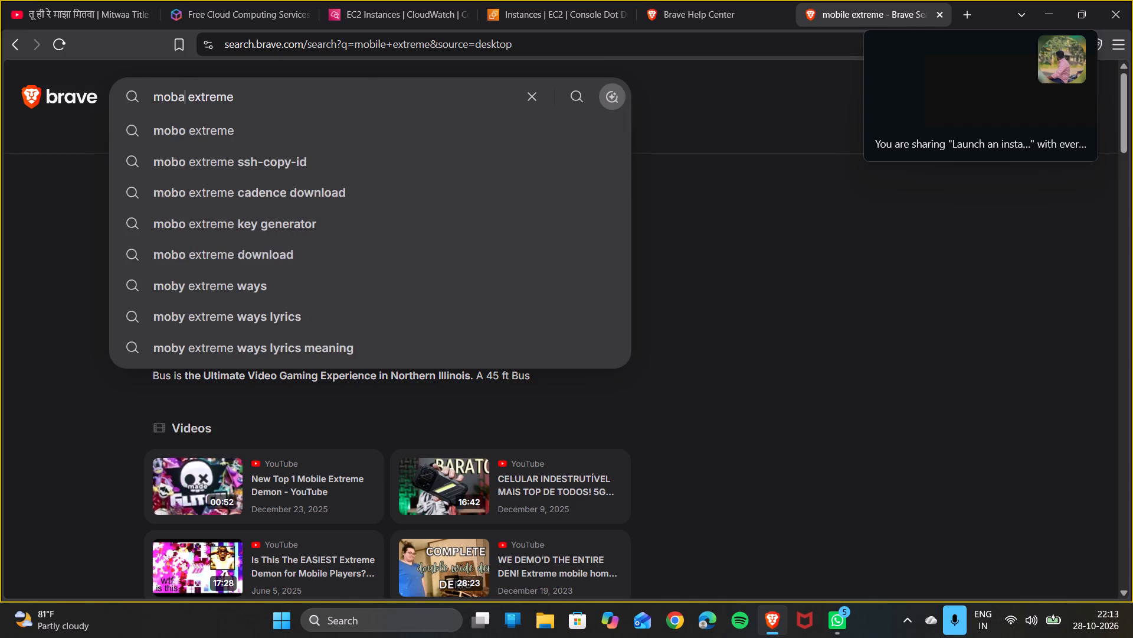
pyautogui.press('Return')
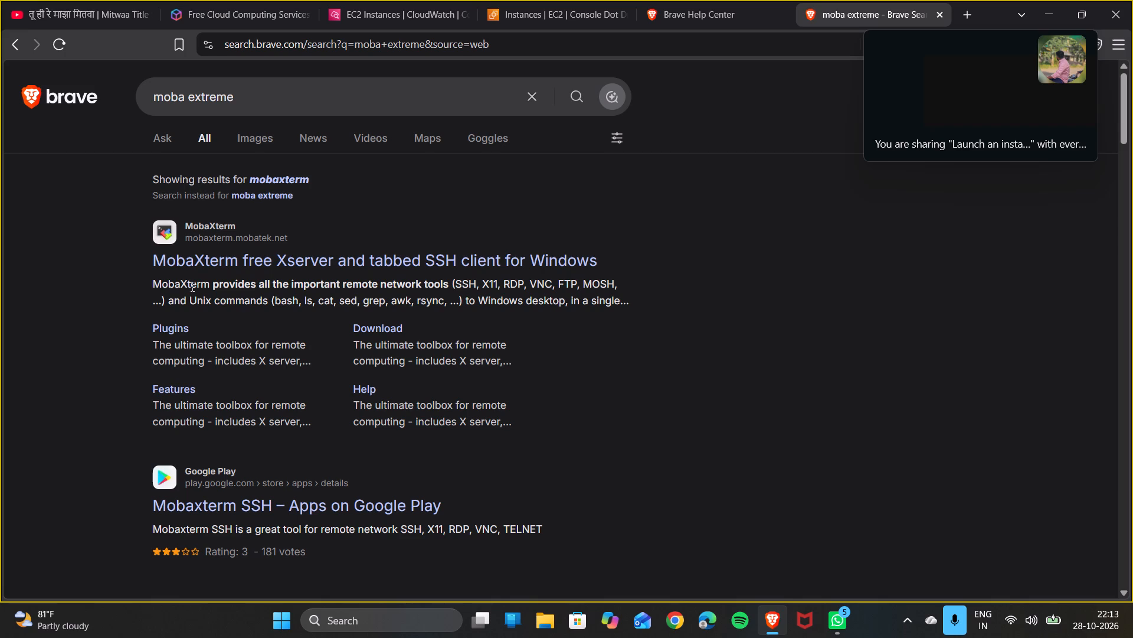
pyautogui.click(207, 262)
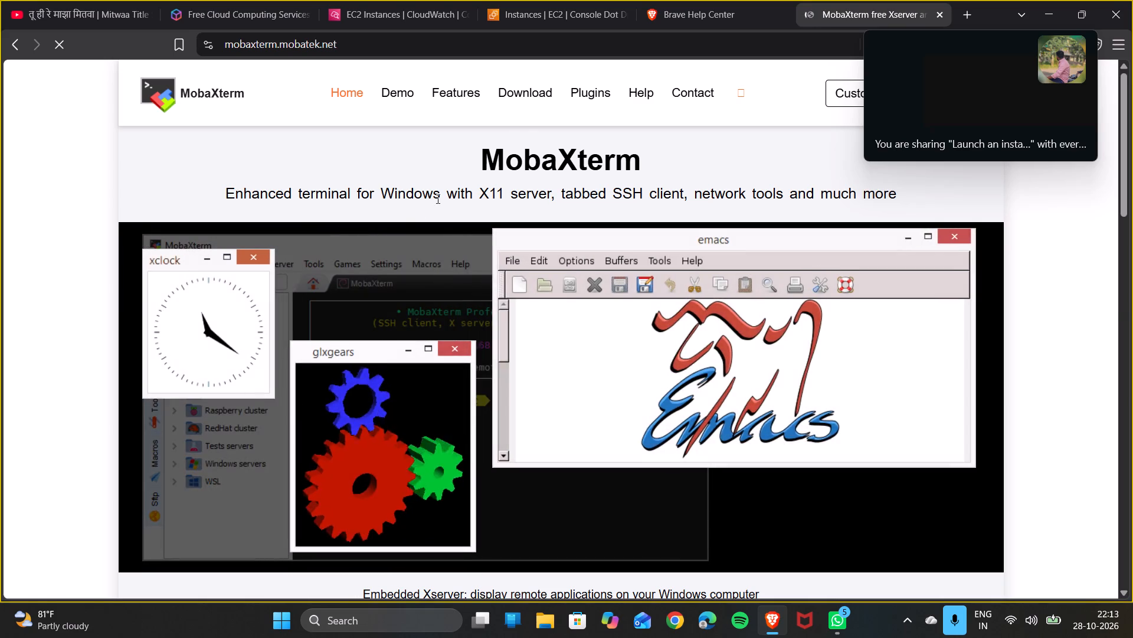
# Look over the MobaXterm home page and open its download page through the Get MobaXterm Now link.
pyautogui.scroll(-4, 437, 198)
pyautogui.scroll(-6, 531, 289)
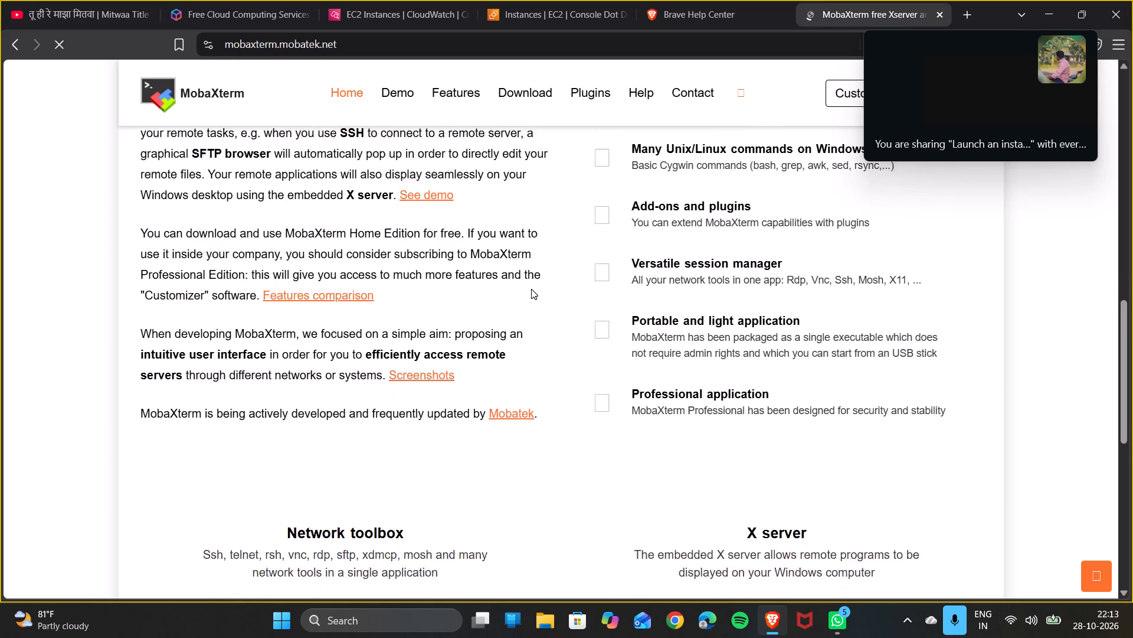
pyautogui.scroll(-6, 531, 289)
pyautogui.scroll(1, 531, 289)
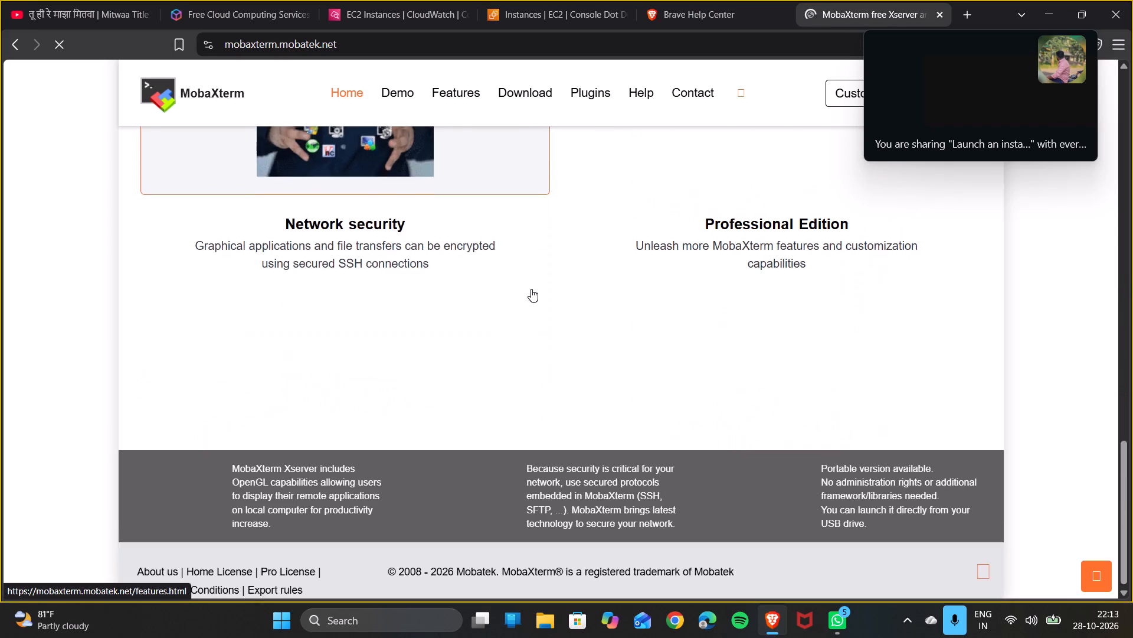
pyautogui.scroll(1, 531, 289)
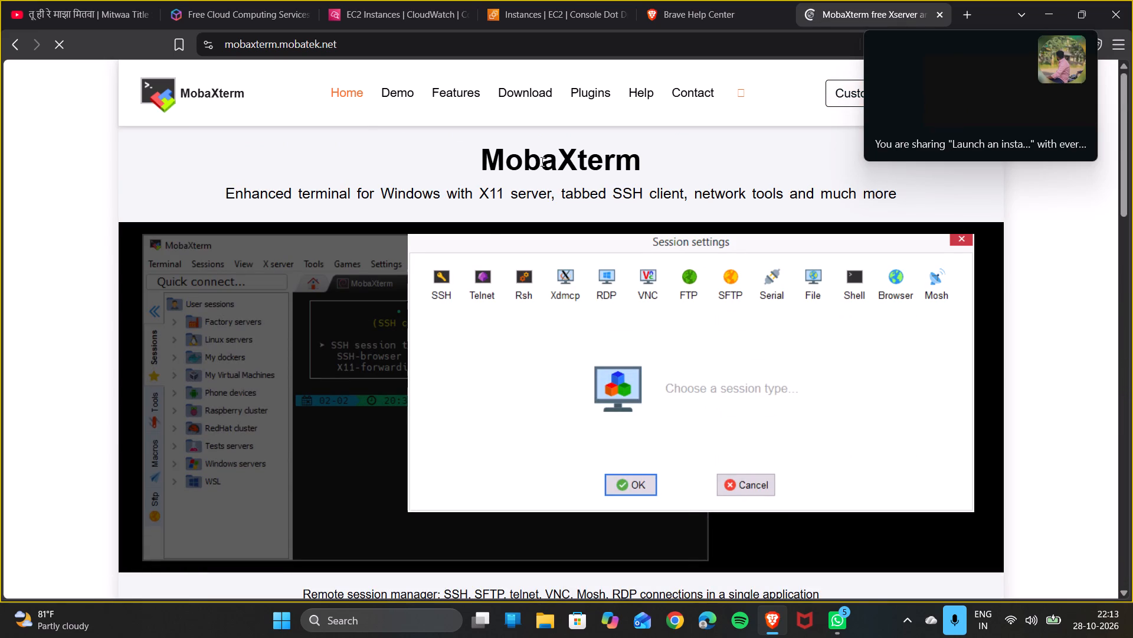
pyautogui.hscroll(-1, 251, 338)
pyautogui.scroll(-2, 150, 403)
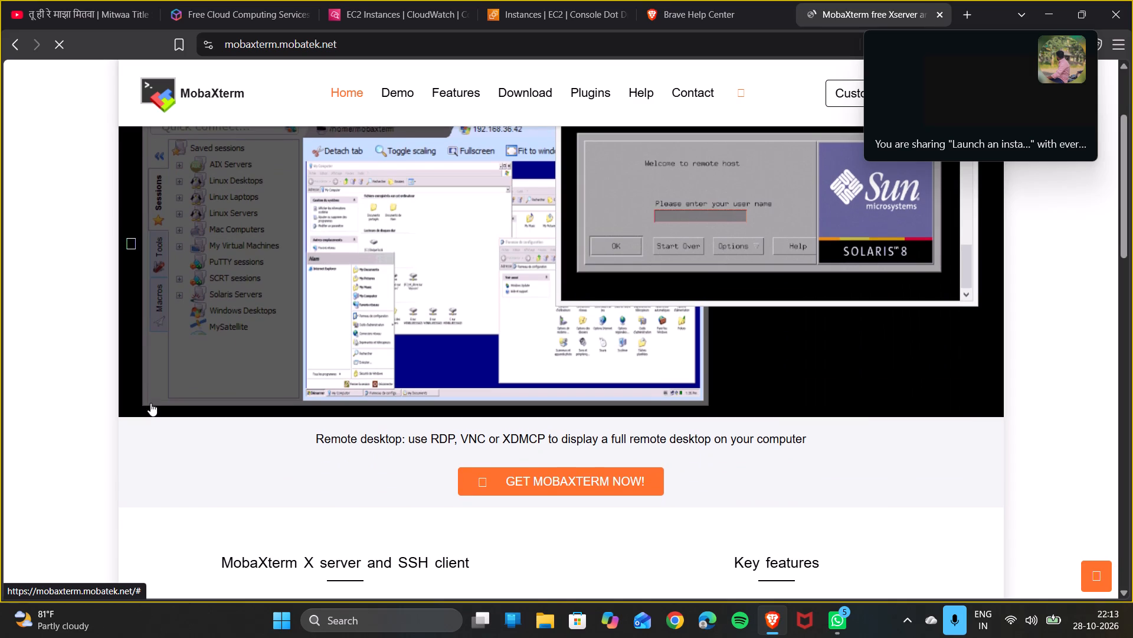
pyautogui.click(502, 488)
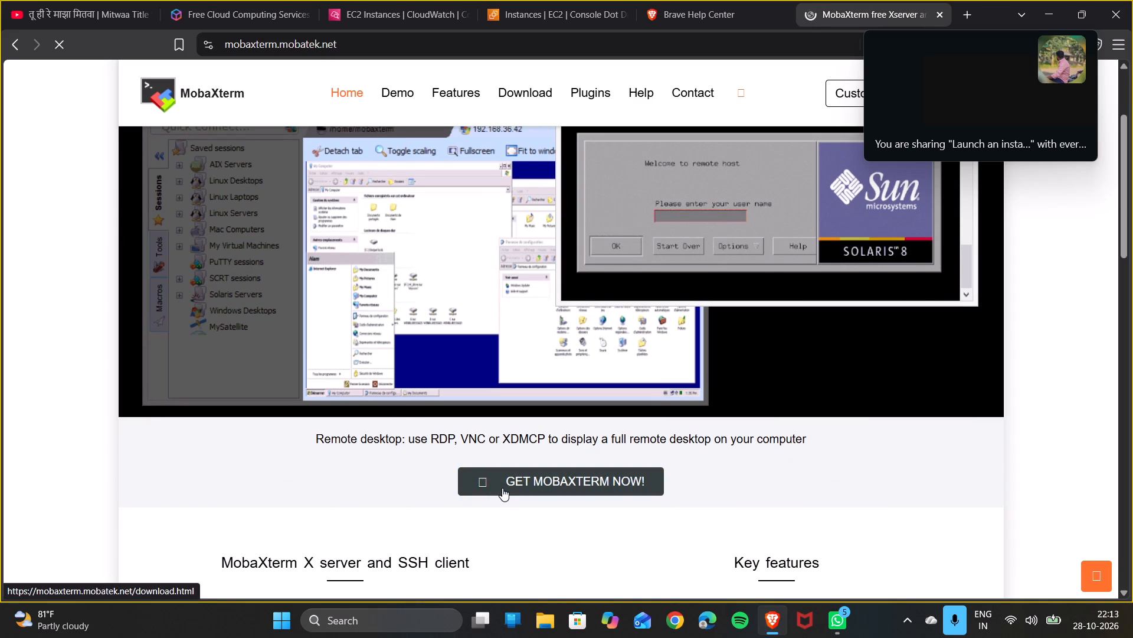
pyautogui.click(478, 483)
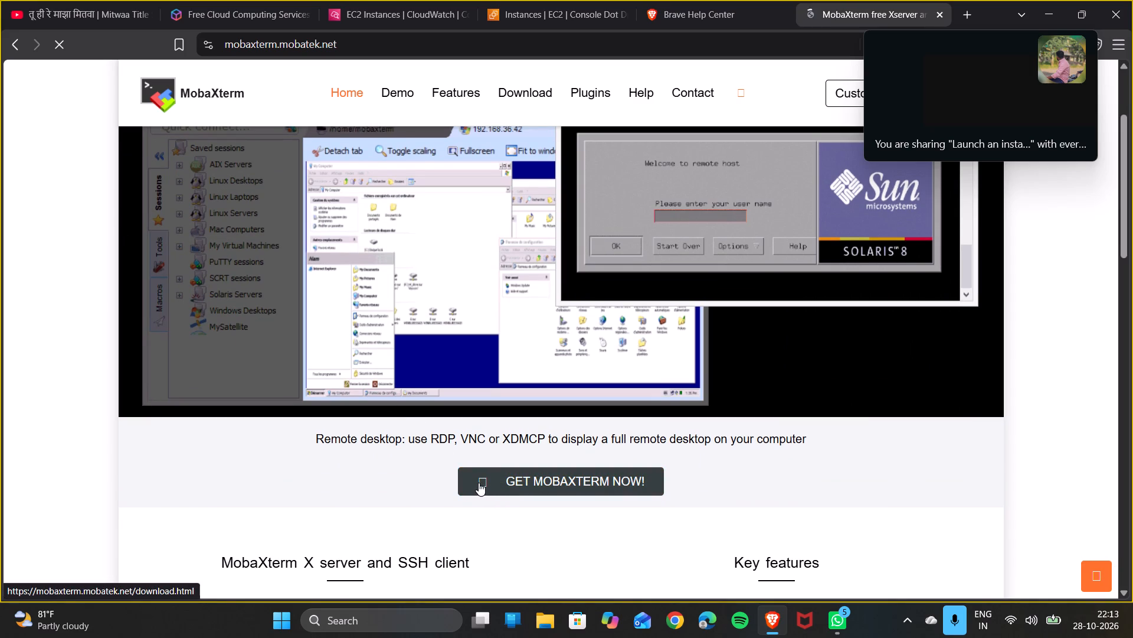
pyautogui.click(480, 481)
pyautogui.doubleClick(480, 481)
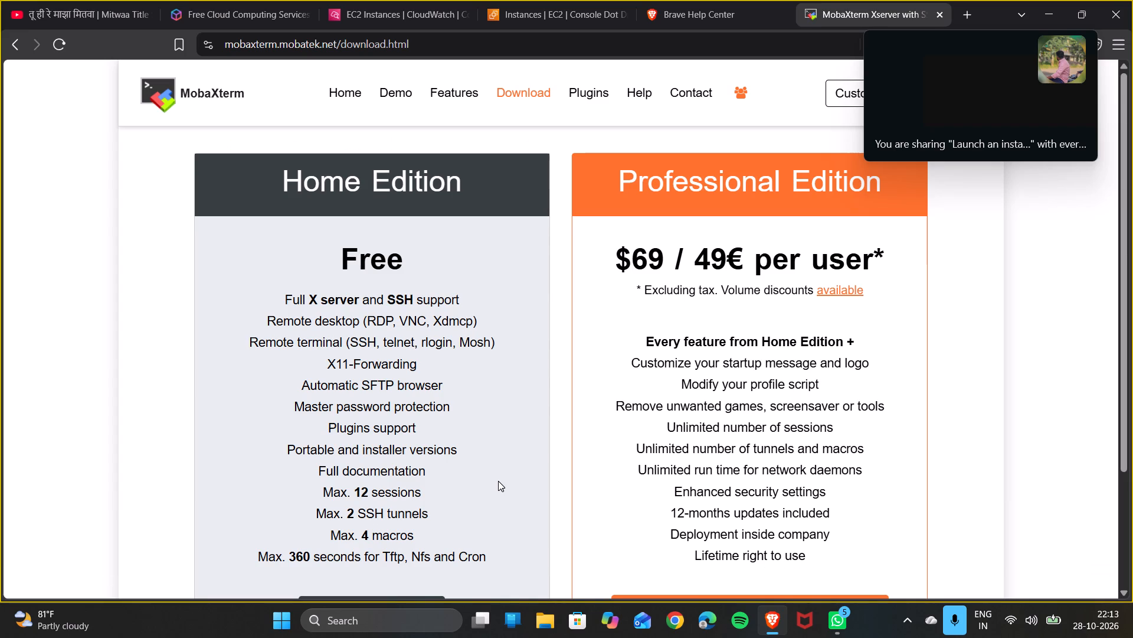
# Choose the free Home Edition of MobaXterm and open its download options.
pyautogui.scroll(-1, 332, 464)
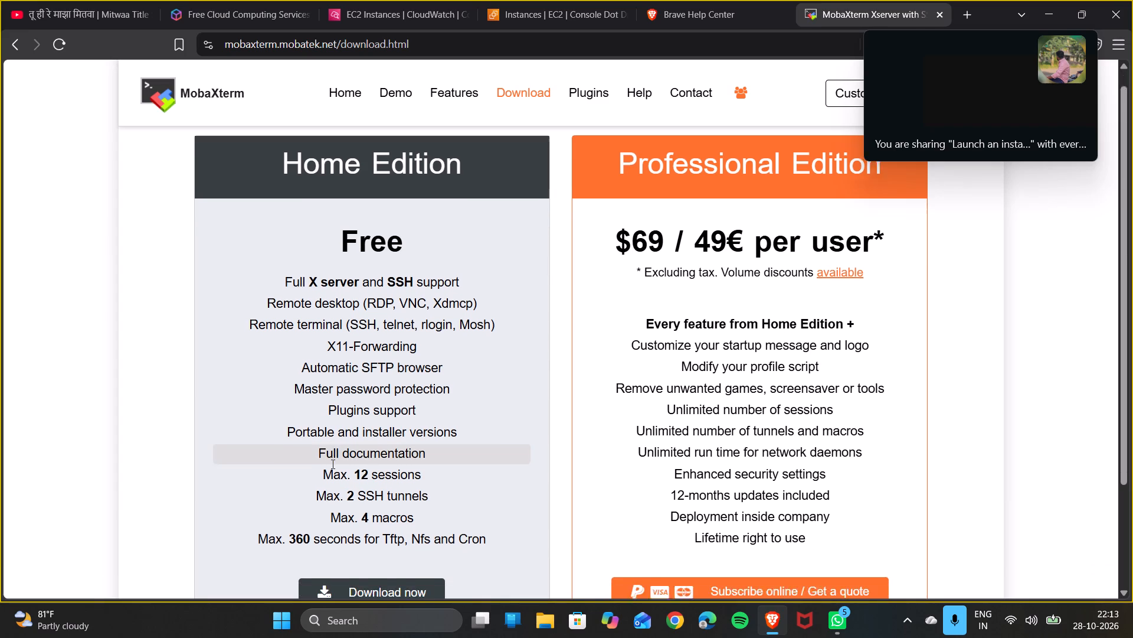
pyautogui.scroll(-1, 332, 464)
pyautogui.click(346, 521)
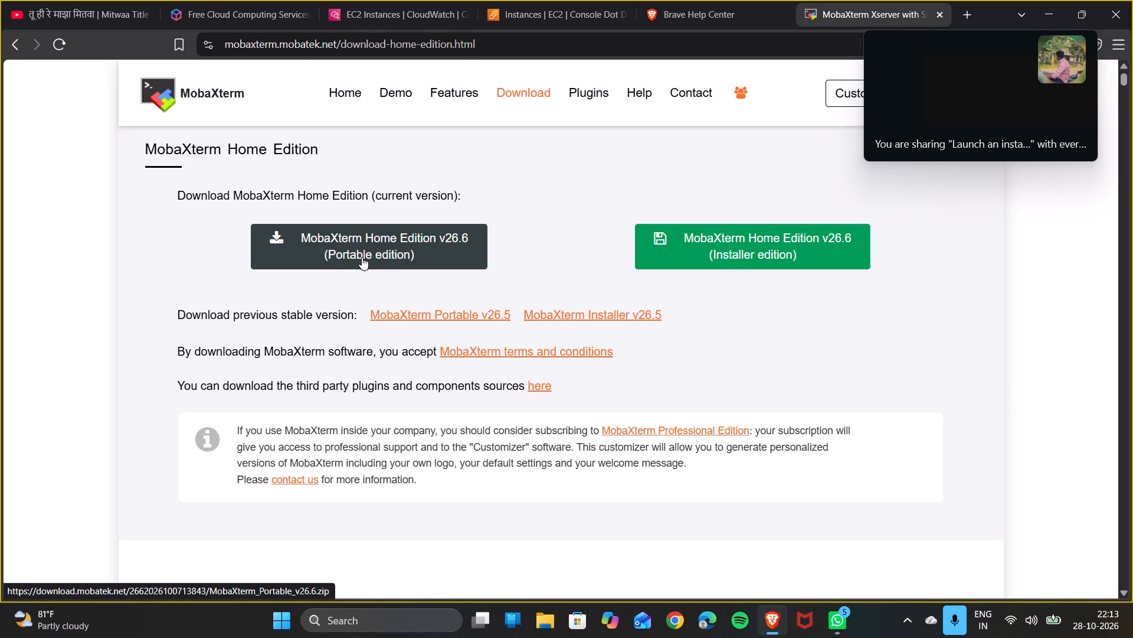
# Download the Installer edition of MobaXterm Home Edition v26.6 and save the zip file to the Desktop.
pyautogui.click(696, 259)
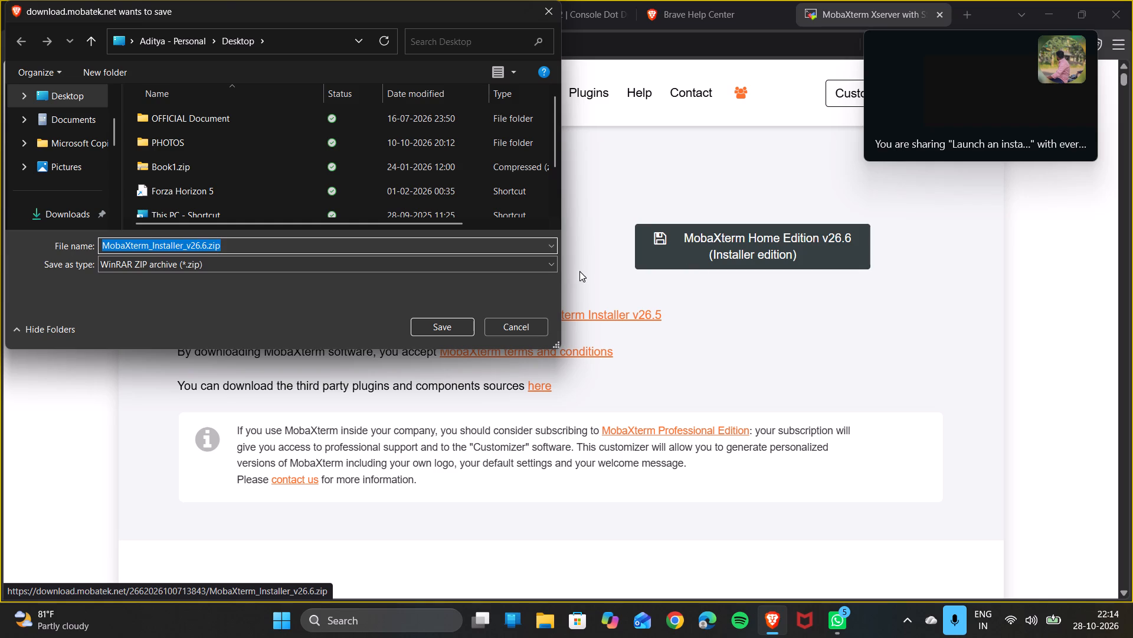
pyautogui.click(441, 326)
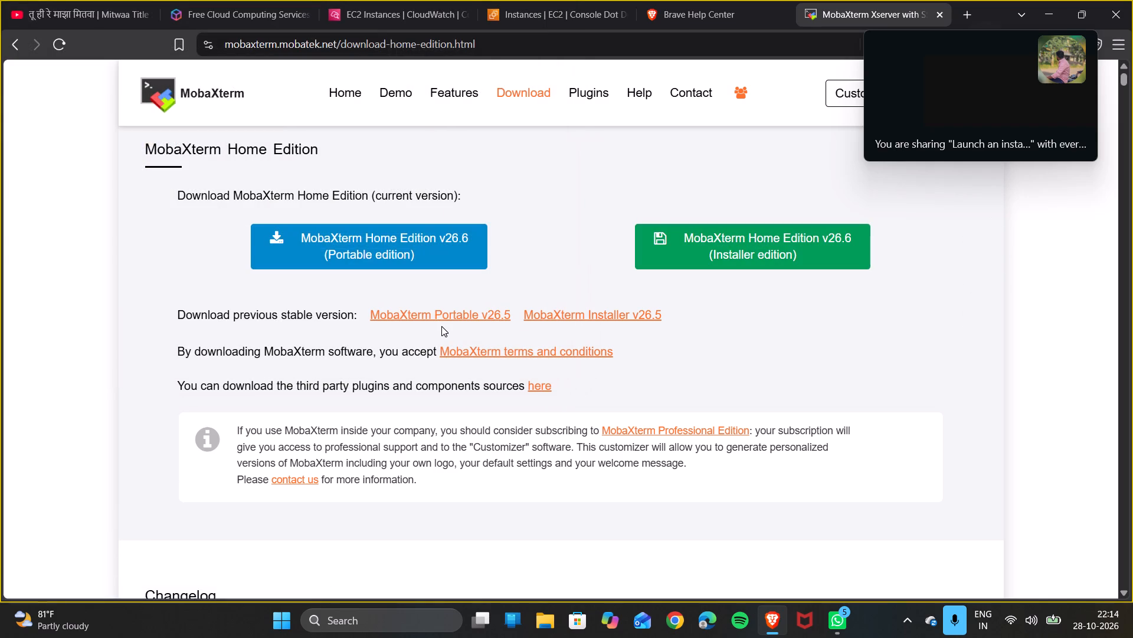
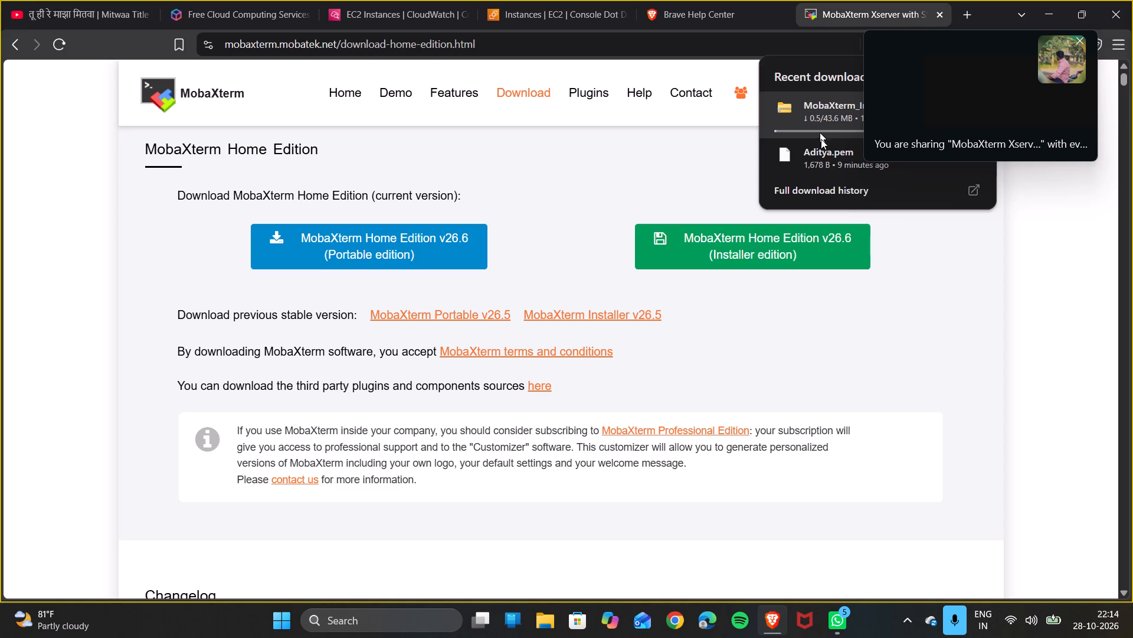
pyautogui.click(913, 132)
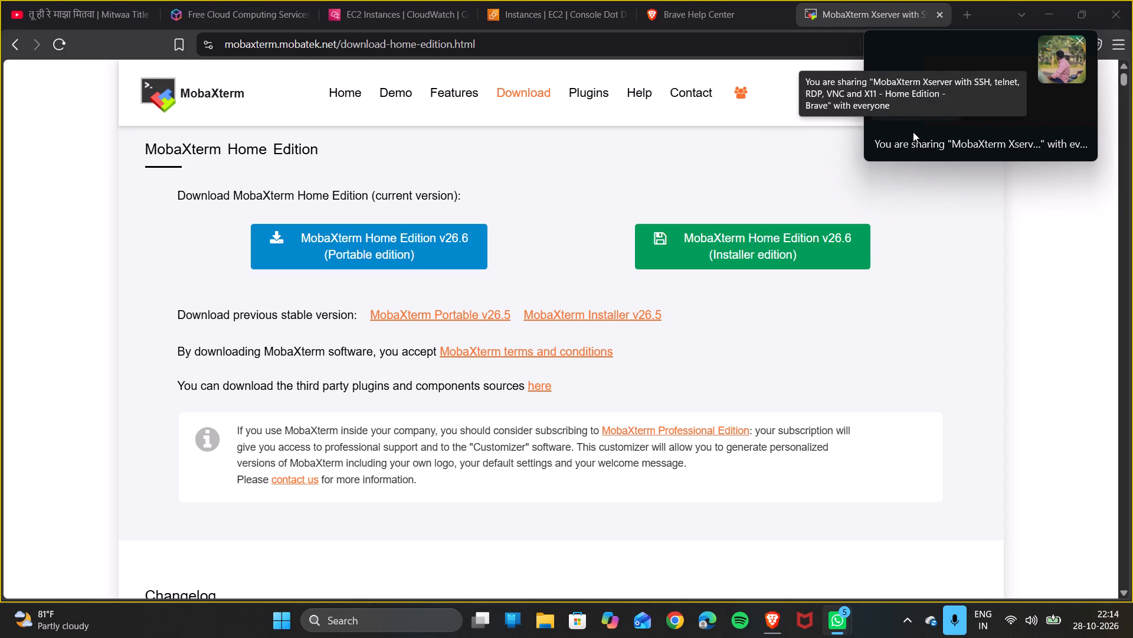
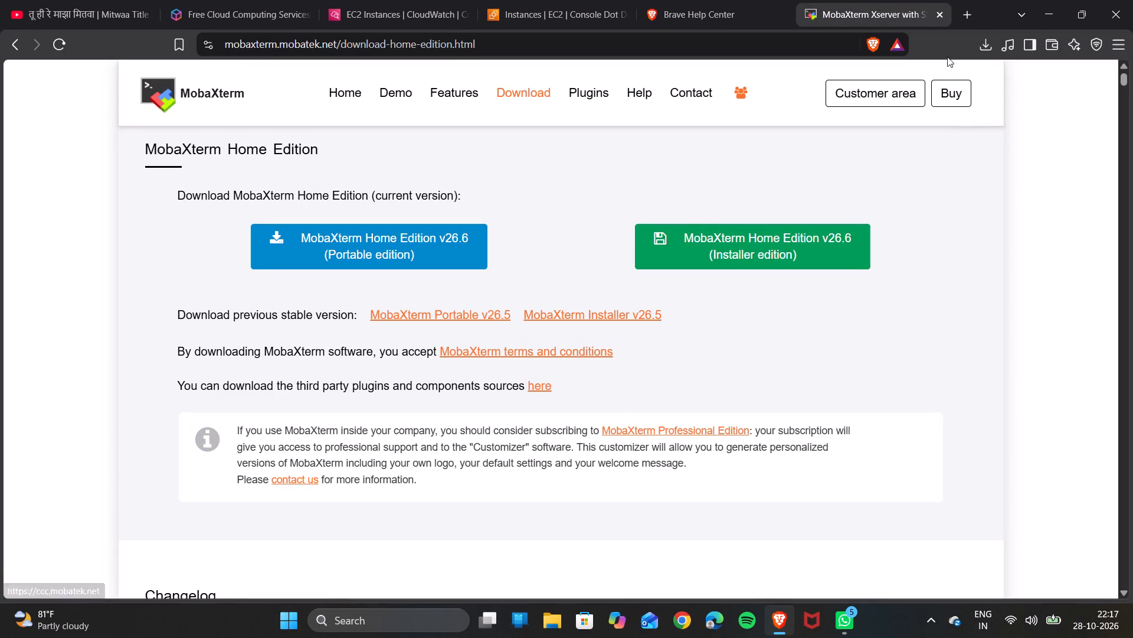
# Check the status of the MobaXterm installer download in the browser's recent download history.
pyautogui.click(980, 49)
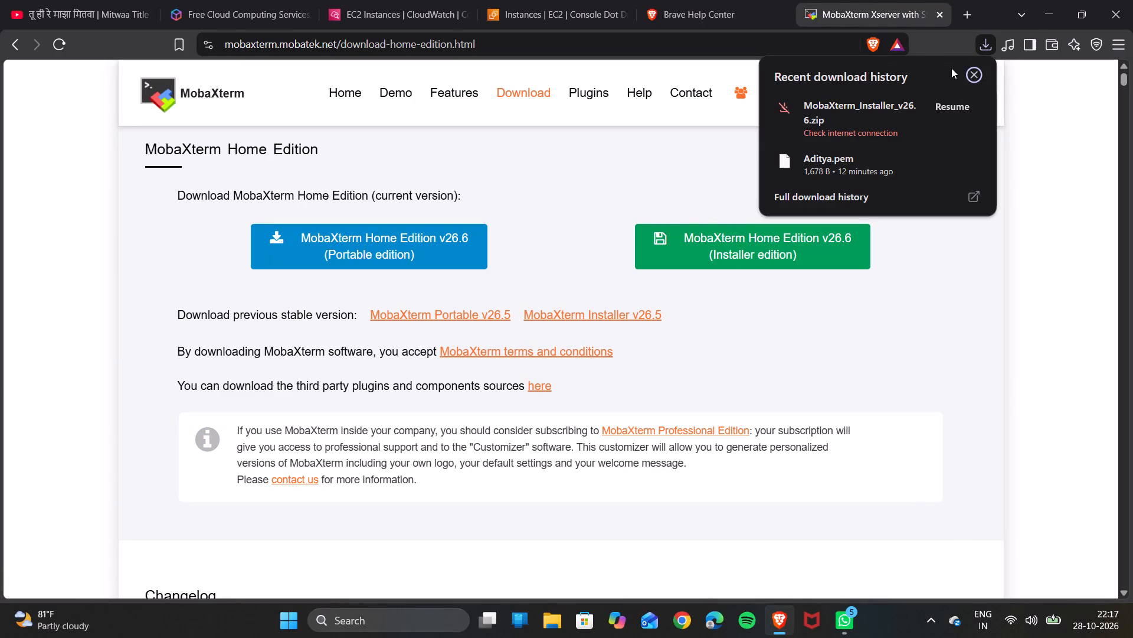
# Resume the interrupted download of the MobaXterm Installer v26.6 zip file.
pyautogui.click(949, 105)
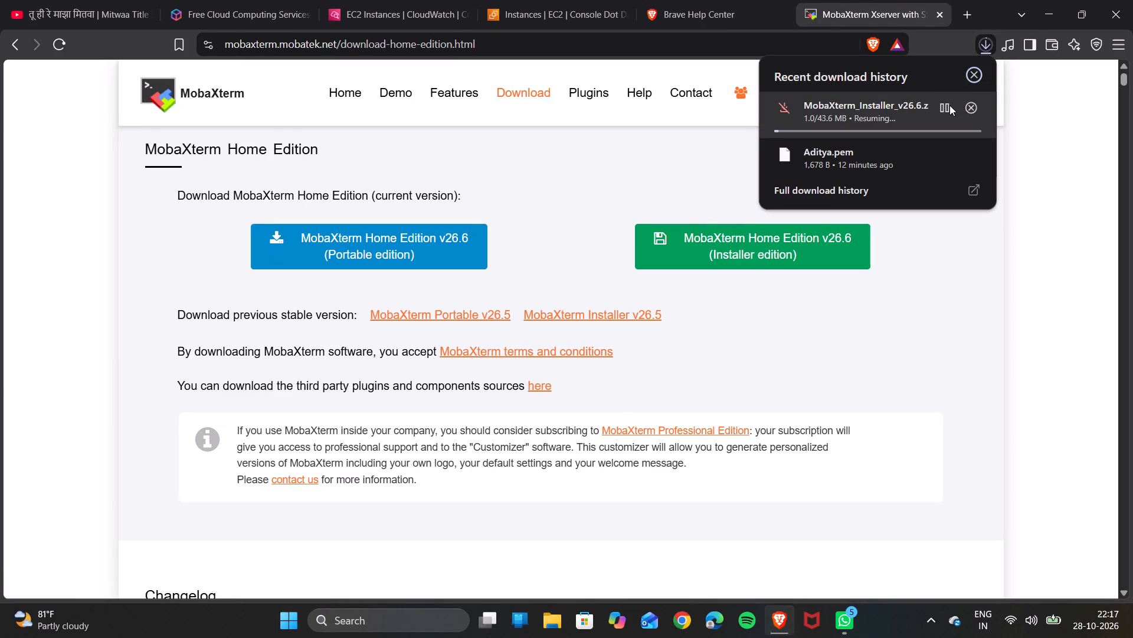
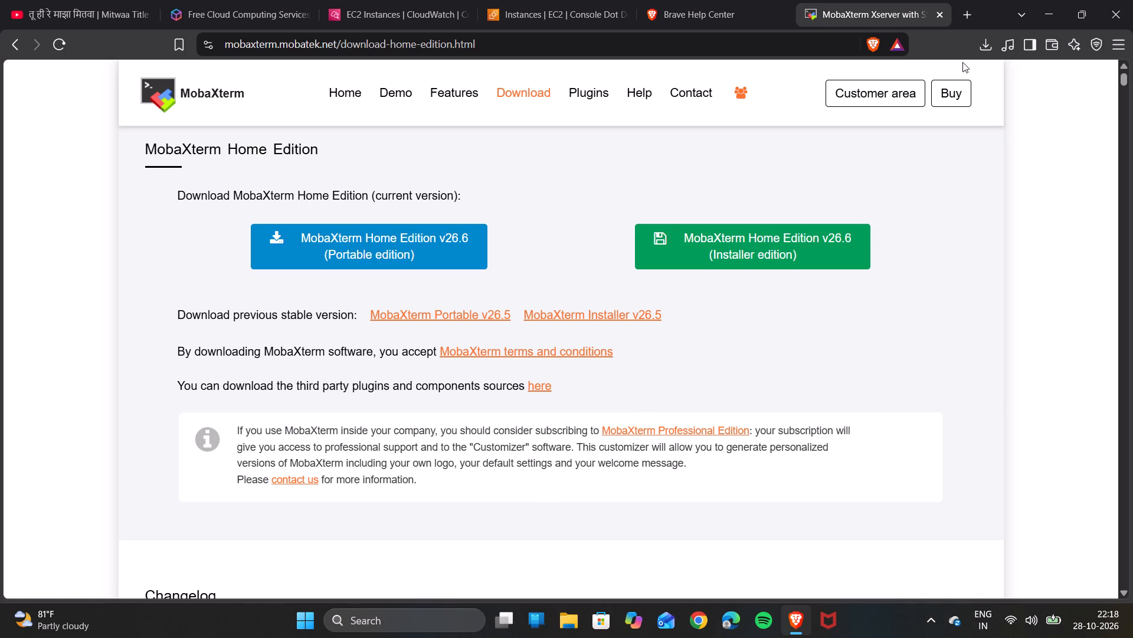
# Resume the interrupted MobaXterm_Installer_v26.6.zip download again from the recent download history.
pyautogui.click(985, 40)
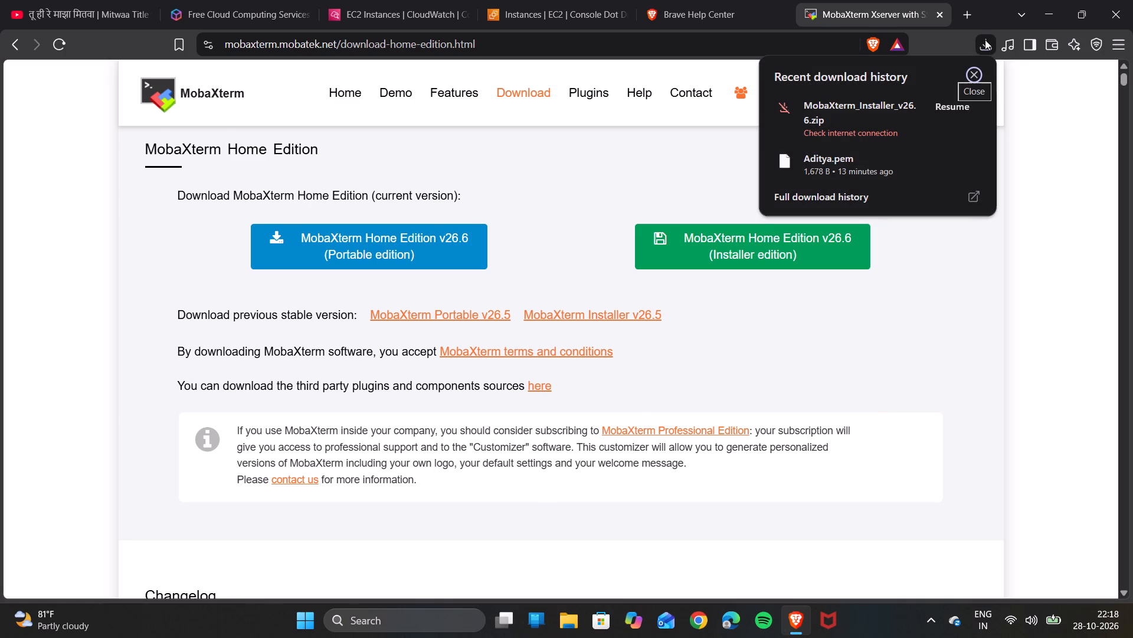
pyautogui.click(945, 112)
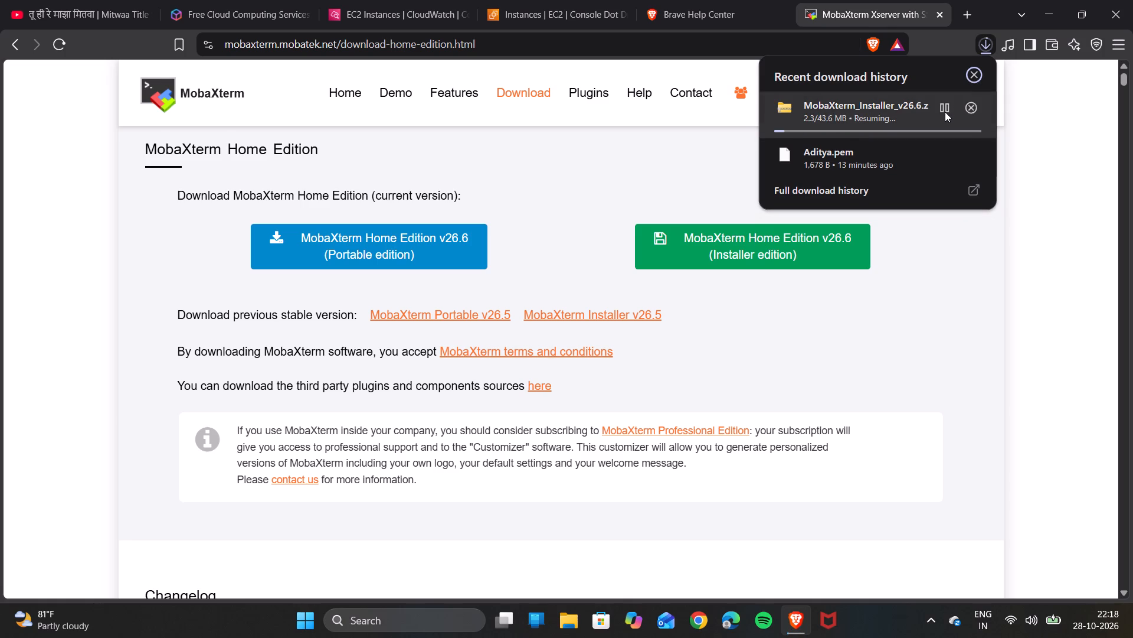
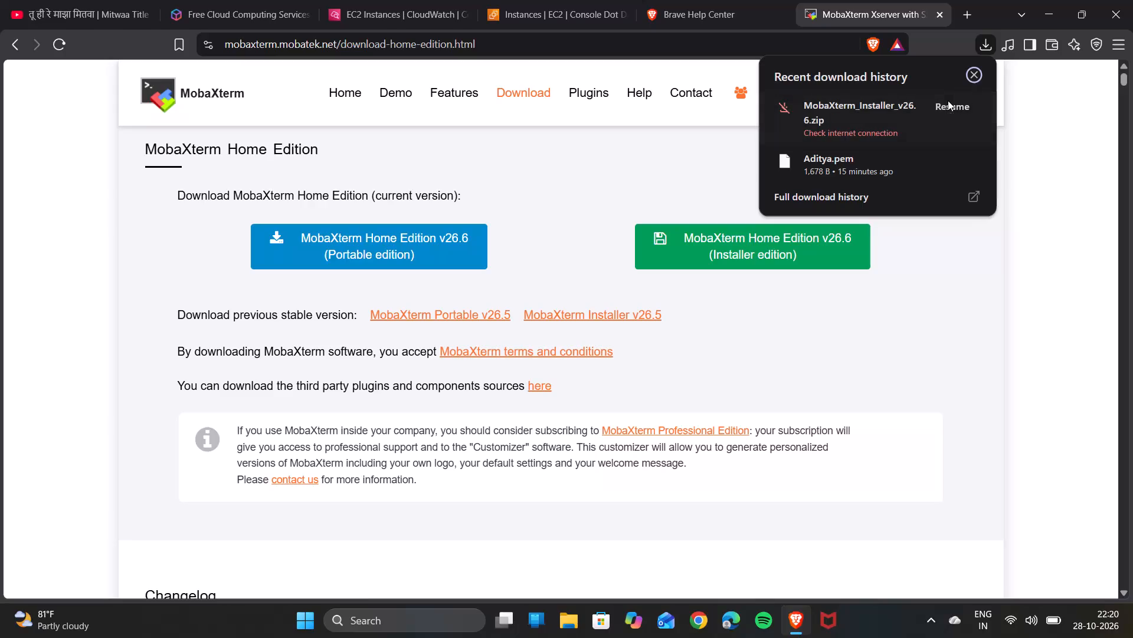
# Resume the interrupted MobaXterm_Installer_v26.6.zip download, pausing and resuming it to get the stalled transfer running.
pyautogui.click(954, 105)
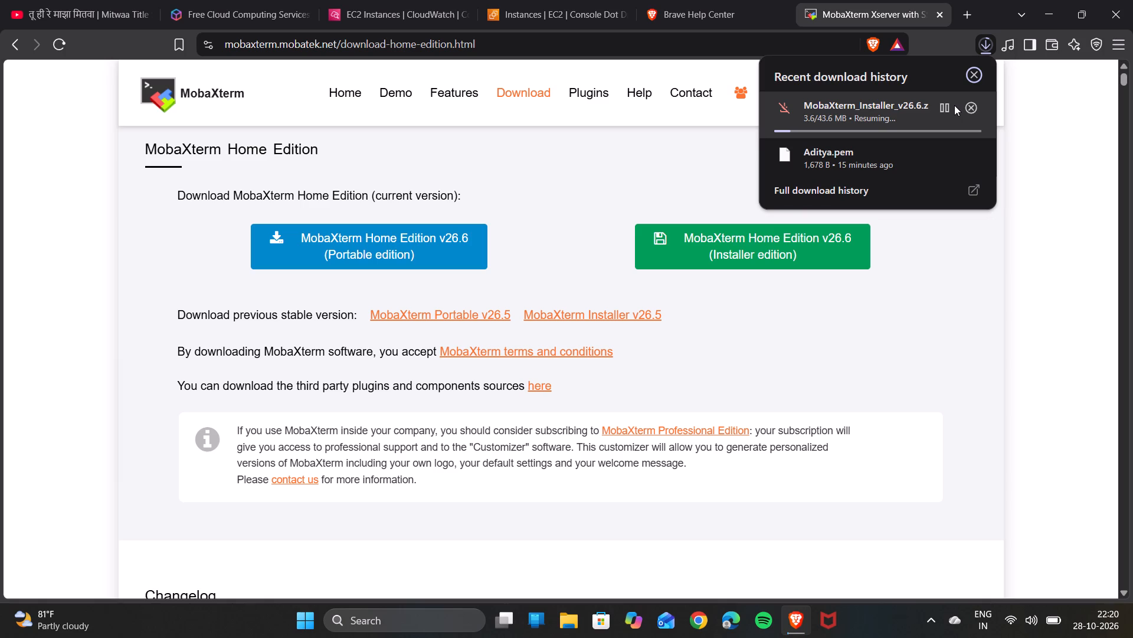
pyautogui.click(781, 102)
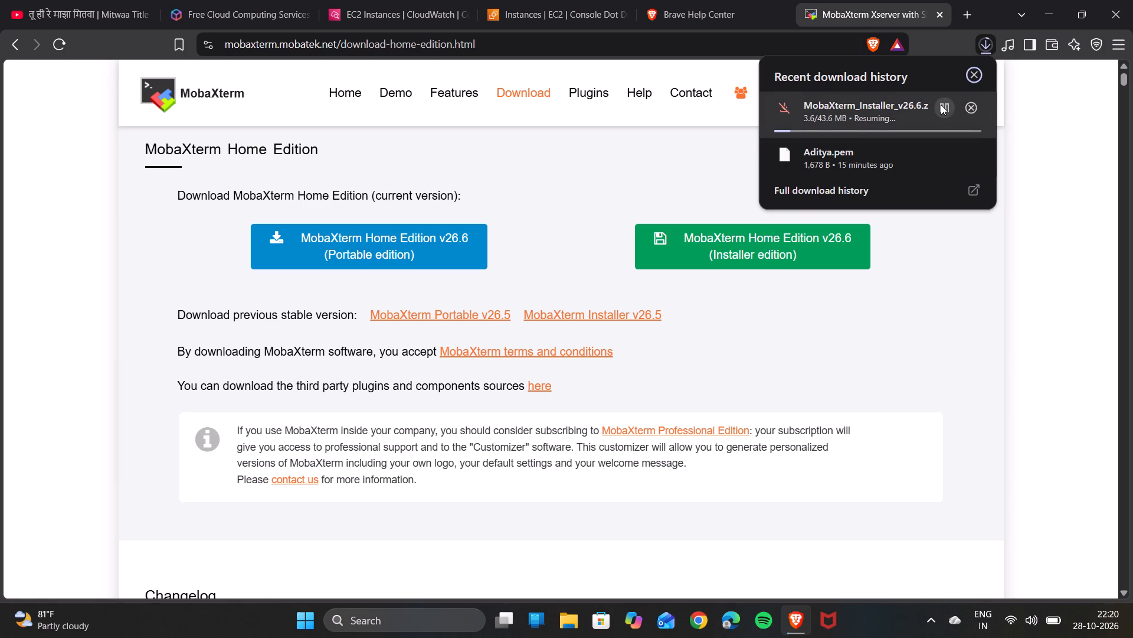
pyautogui.click(941, 105)
pyautogui.click(941, 105)
pyautogui.click(941, 105)
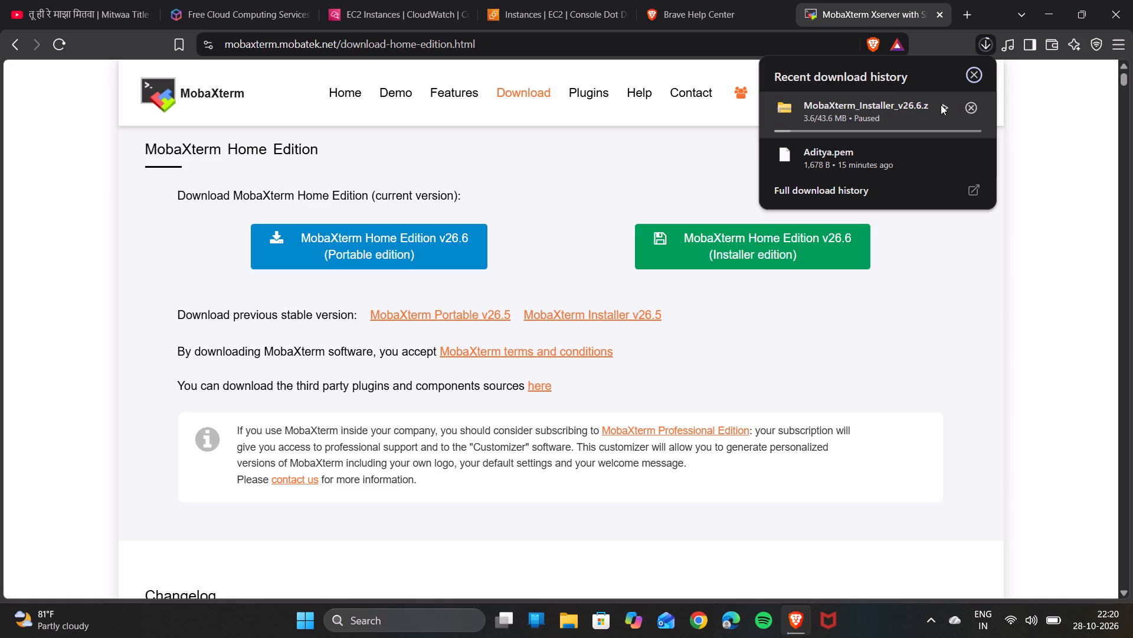
pyautogui.click(941, 105)
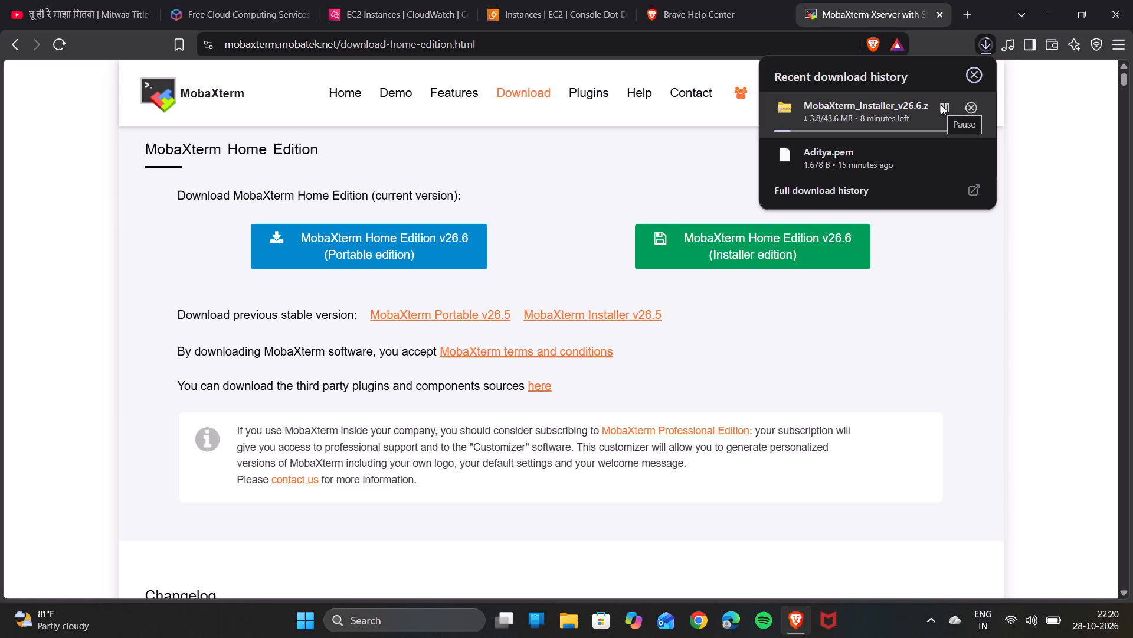
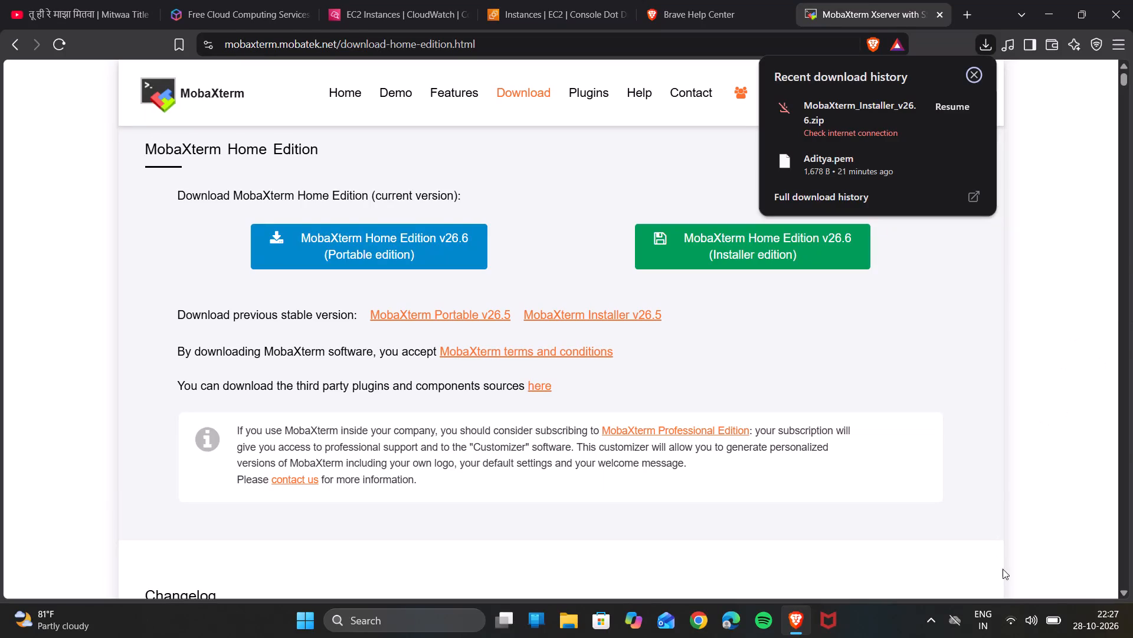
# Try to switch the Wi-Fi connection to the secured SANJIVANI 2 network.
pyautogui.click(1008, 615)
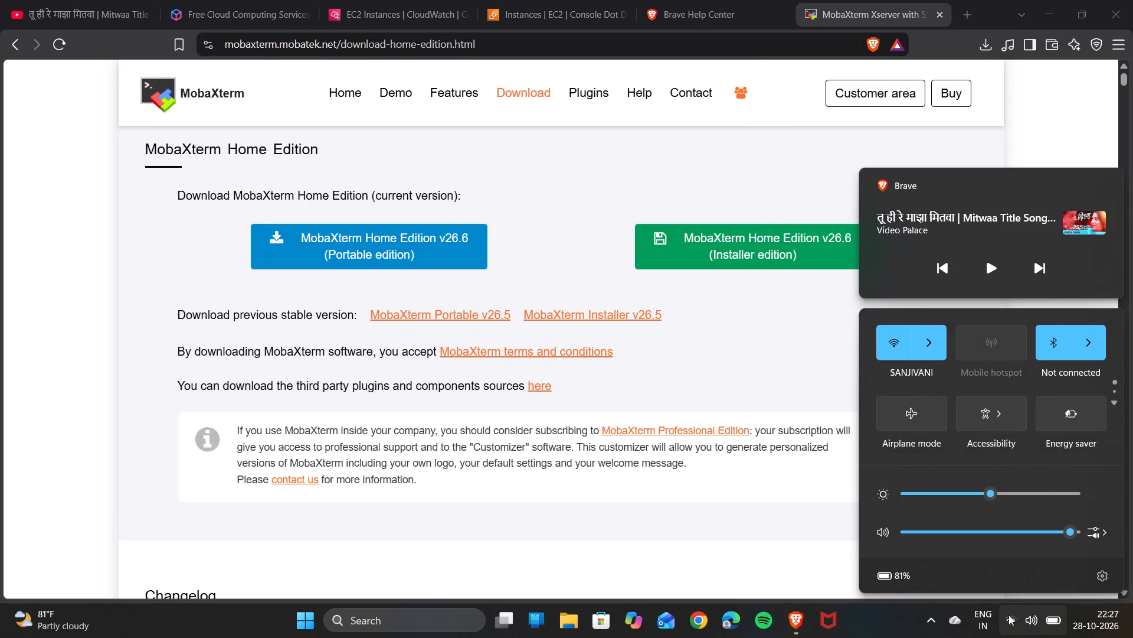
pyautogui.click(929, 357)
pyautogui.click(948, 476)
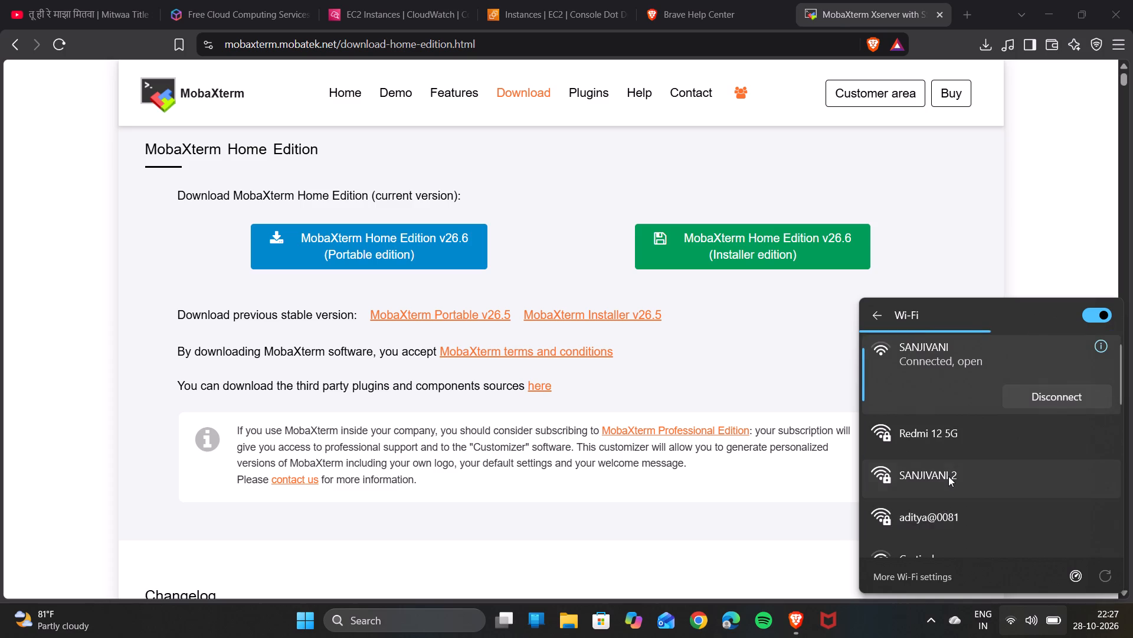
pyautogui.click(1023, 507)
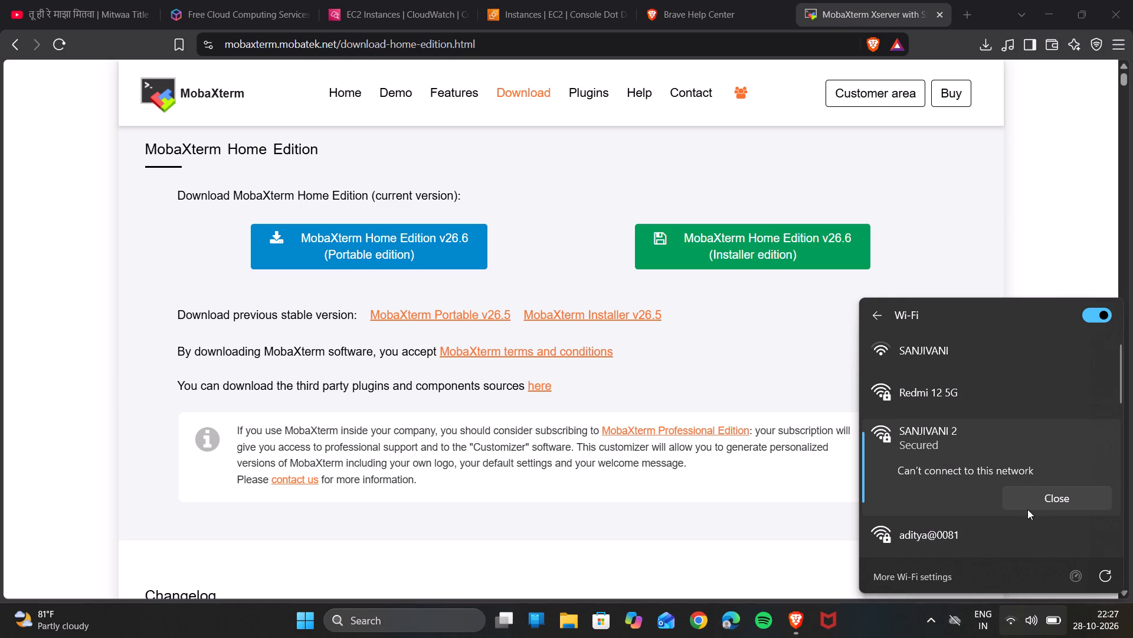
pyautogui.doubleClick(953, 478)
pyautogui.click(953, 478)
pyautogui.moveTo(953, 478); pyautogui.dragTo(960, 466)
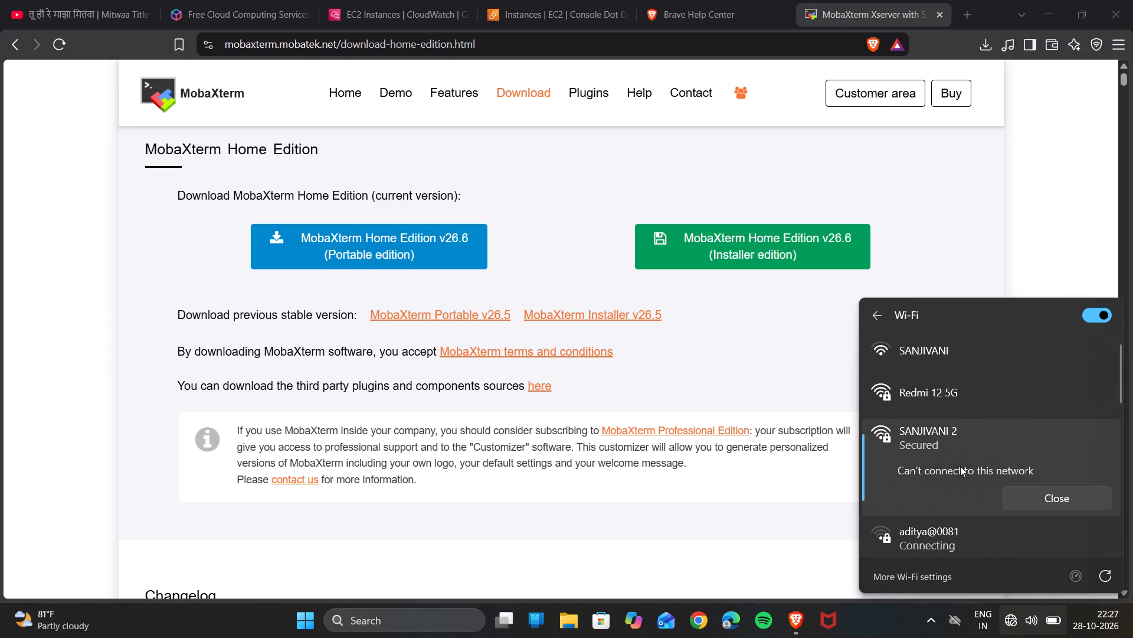
# Turn Wi-Fi off and back on to restart the wireless connection.
pyautogui.moveTo(960, 466); pyautogui.dragTo(1080, 309)
pyautogui.click(1080, 309)
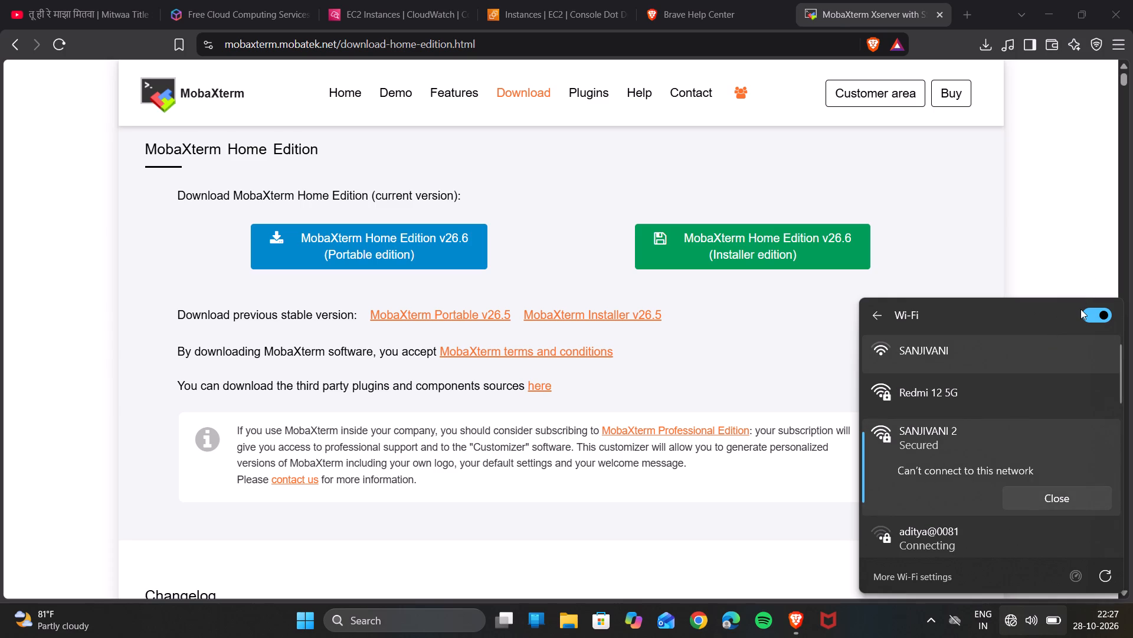
pyautogui.click(1089, 312)
pyautogui.click(1089, 312)
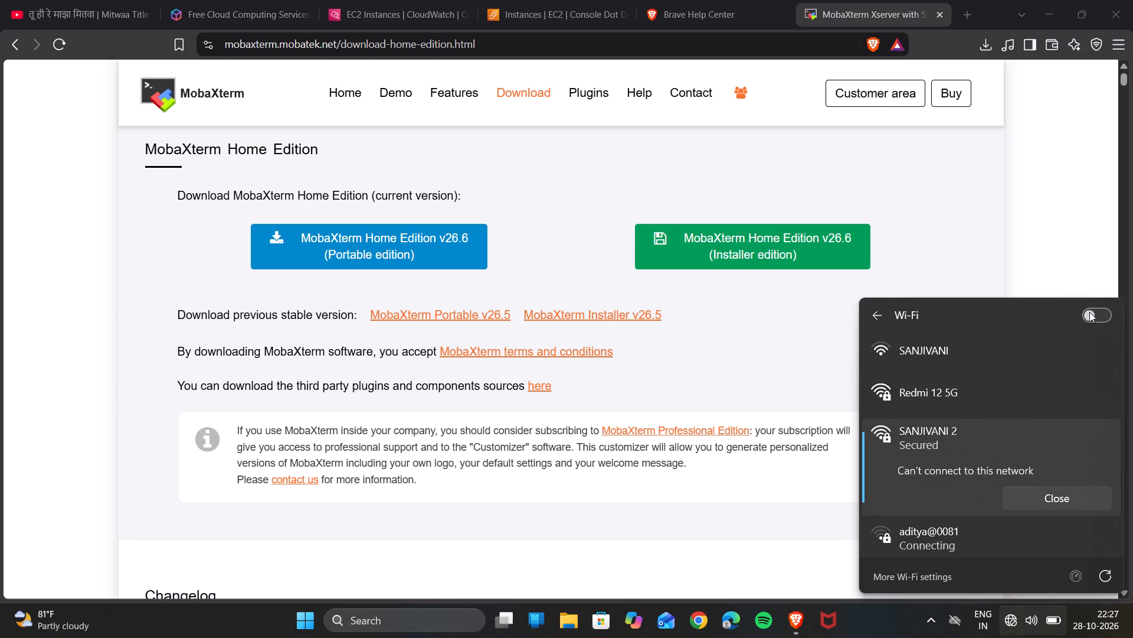
pyautogui.click(1089, 312)
pyautogui.click(1089, 312)
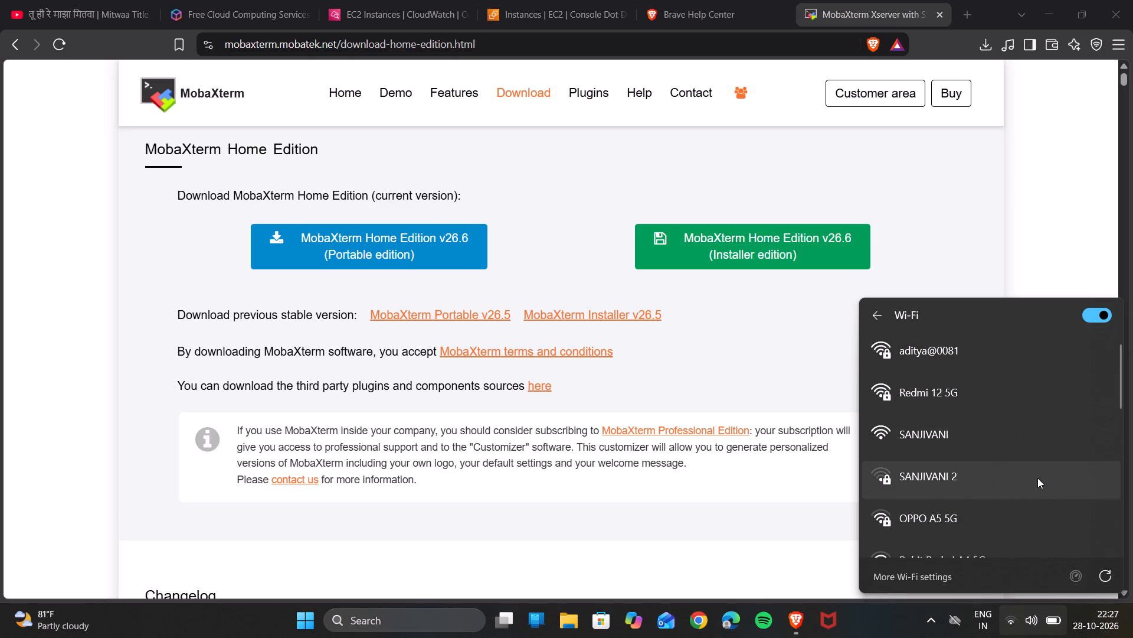
# Connect to the open SANJIVANI Wi-Fi network with automatic connection enabled.
pyautogui.click(1030, 448)
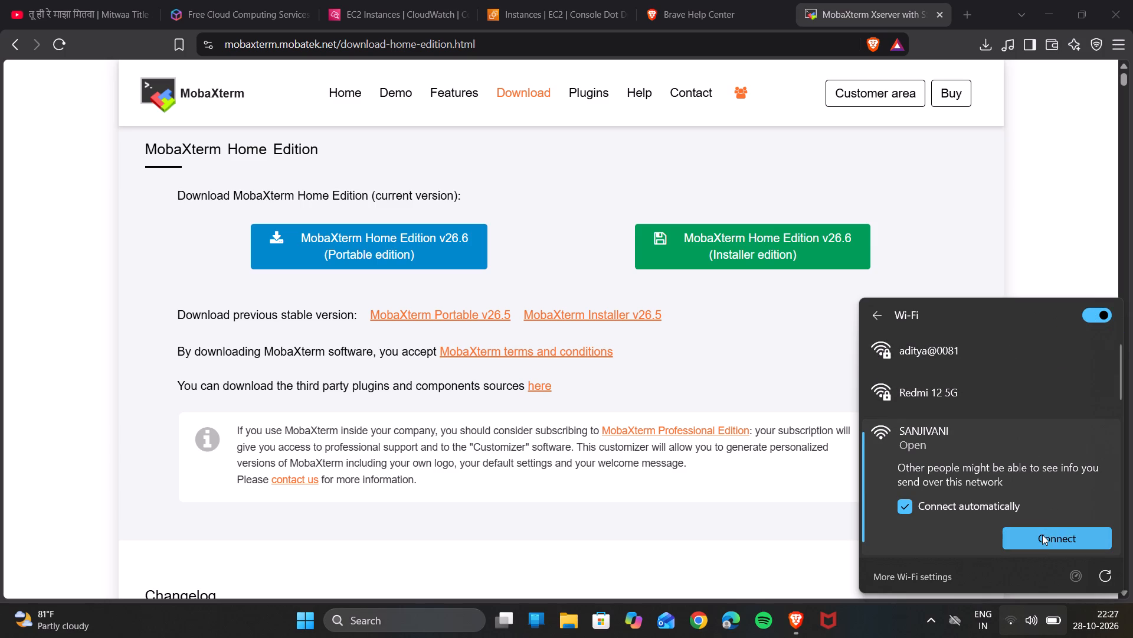
pyautogui.click(1042, 535)
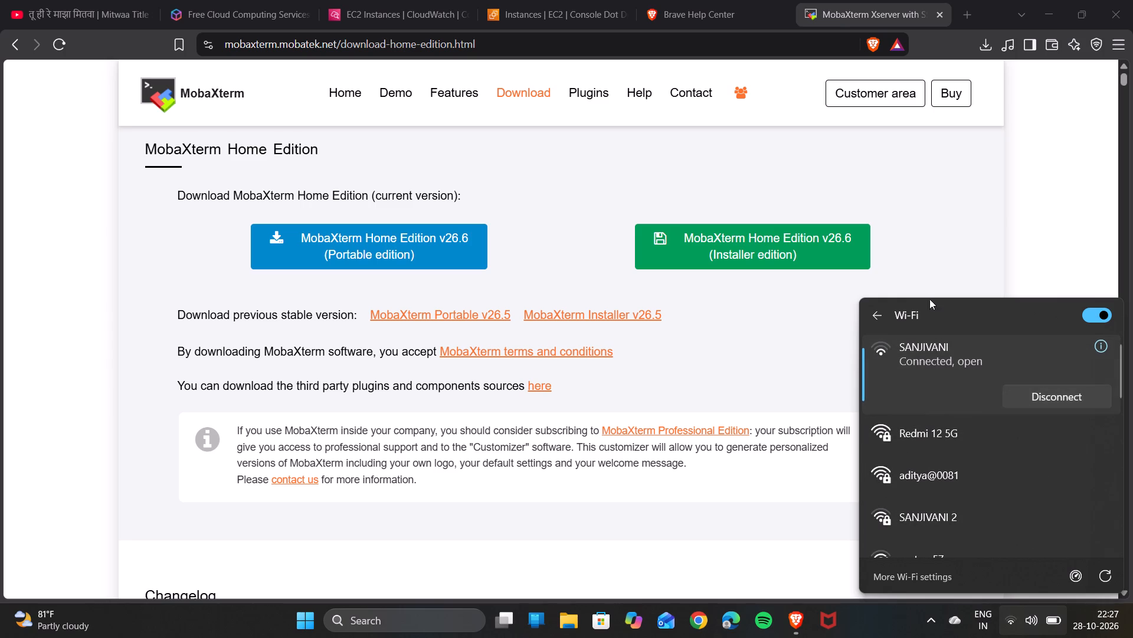
# Resume the interrupted MobaXterm_Installer_v26.6.zip download from the recent download history.
pyautogui.click(980, 47)
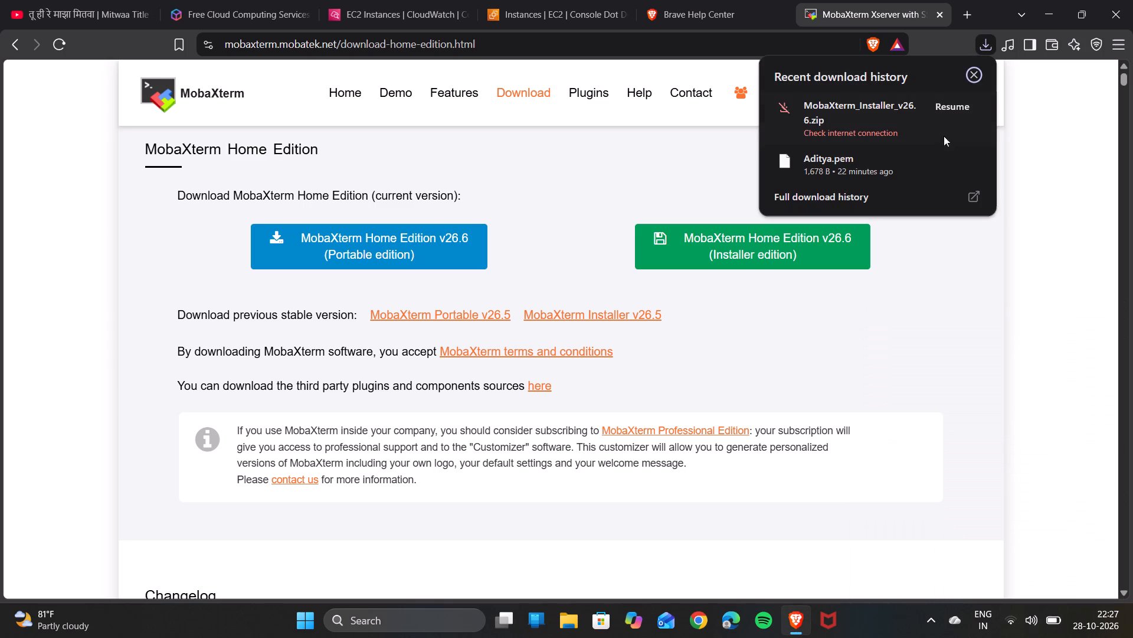
pyautogui.click(948, 110)
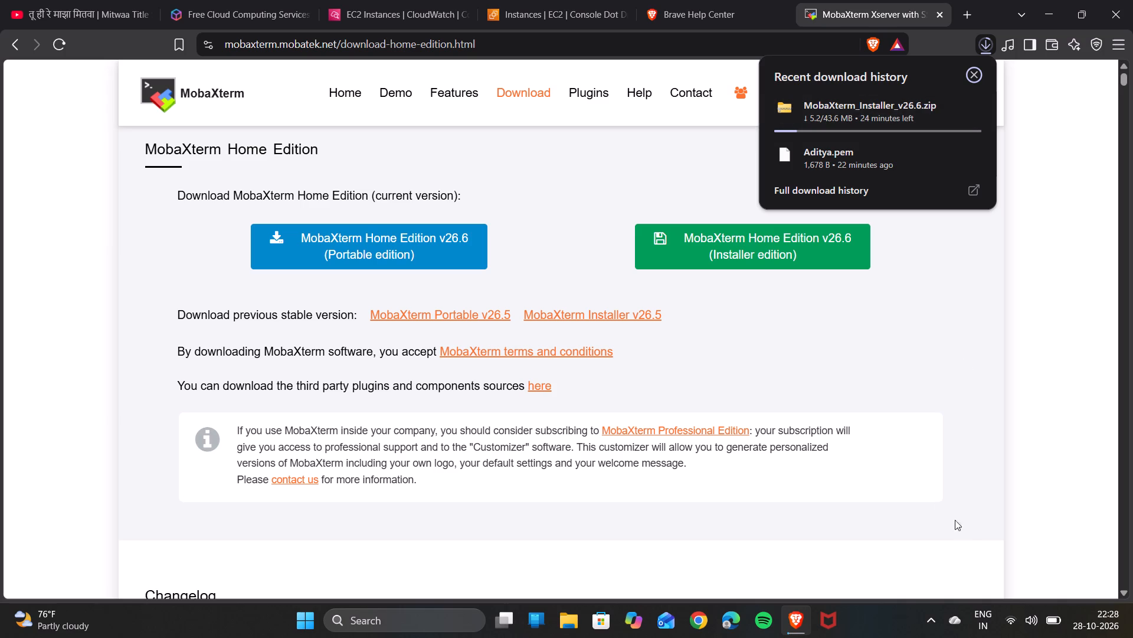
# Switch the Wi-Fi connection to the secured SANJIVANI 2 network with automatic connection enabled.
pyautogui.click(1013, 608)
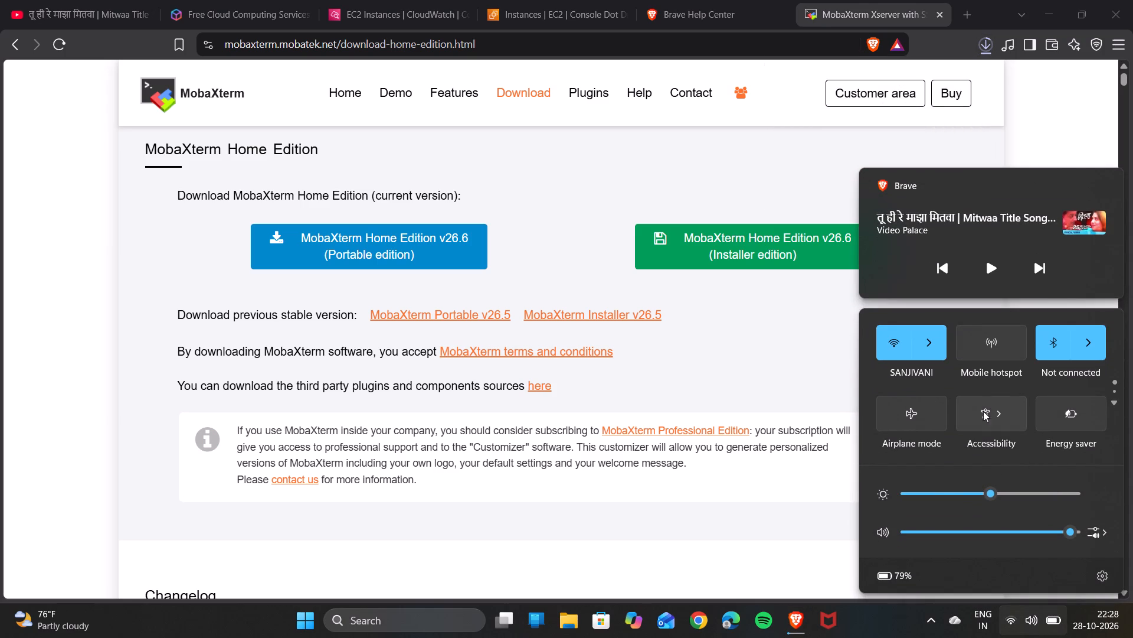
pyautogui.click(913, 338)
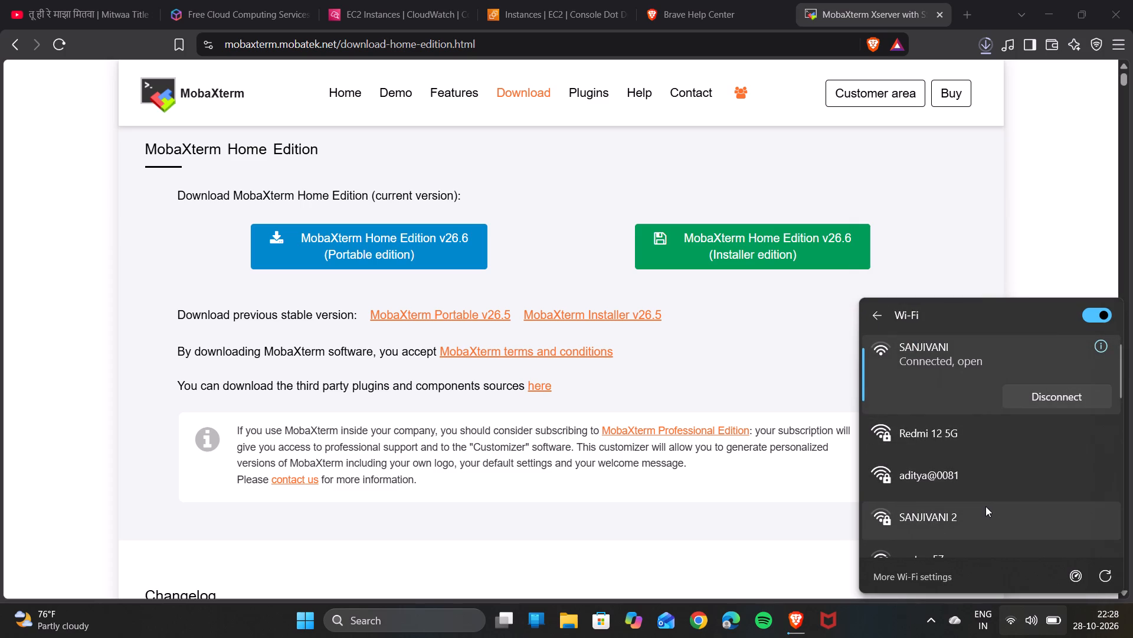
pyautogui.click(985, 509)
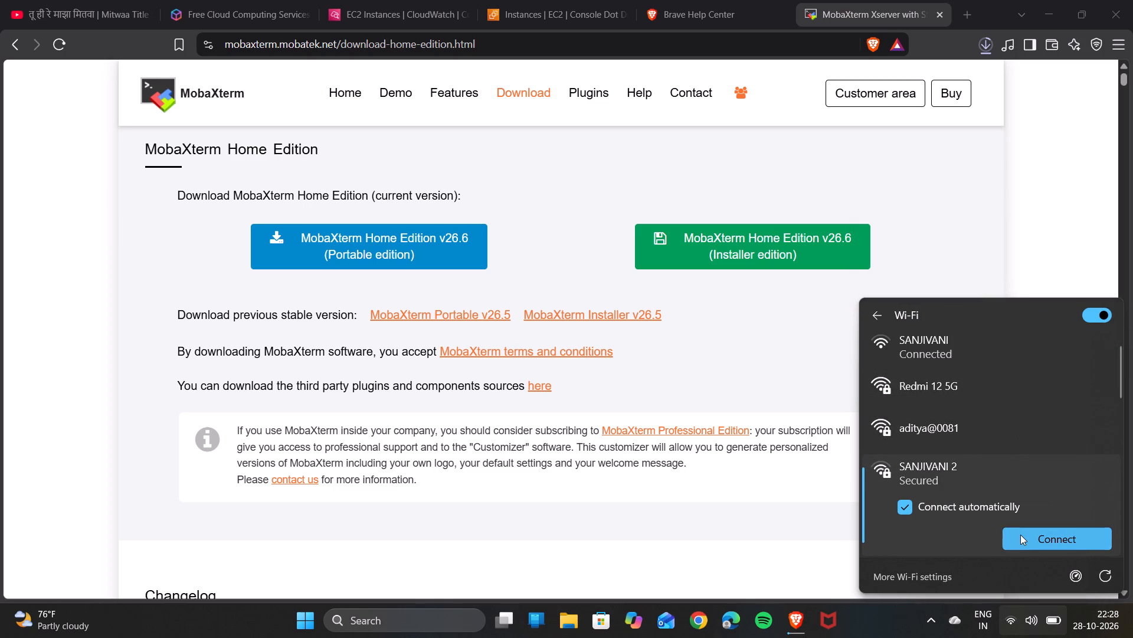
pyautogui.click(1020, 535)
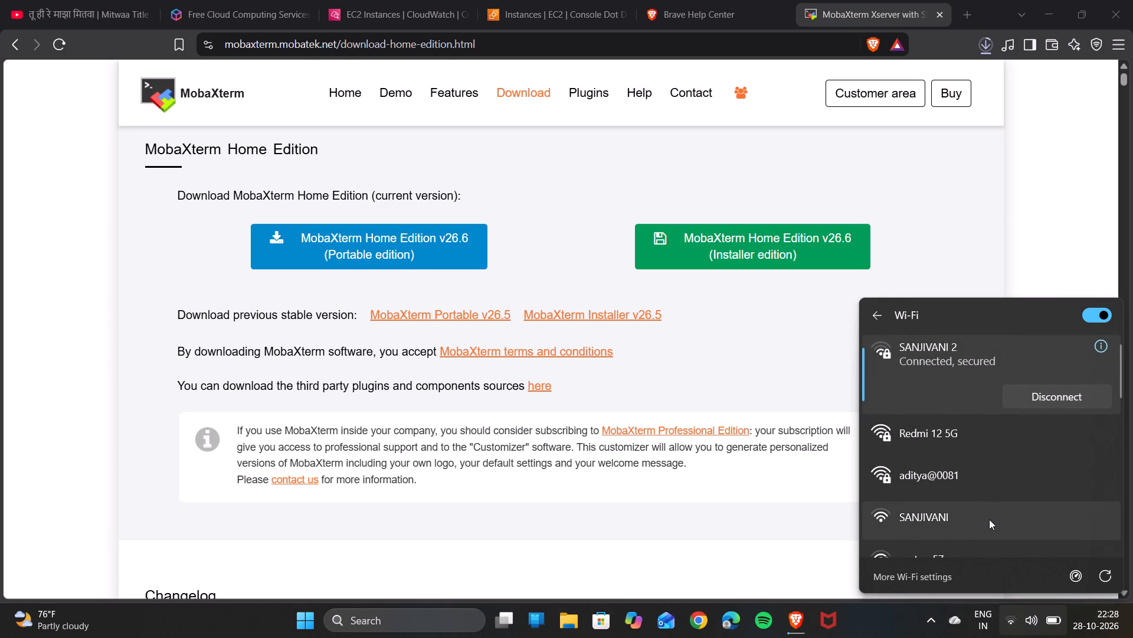
# Switch the Wi-Fi connection back to the open SANJIVANI network.
pyautogui.click(989, 520)
pyautogui.click(1020, 537)
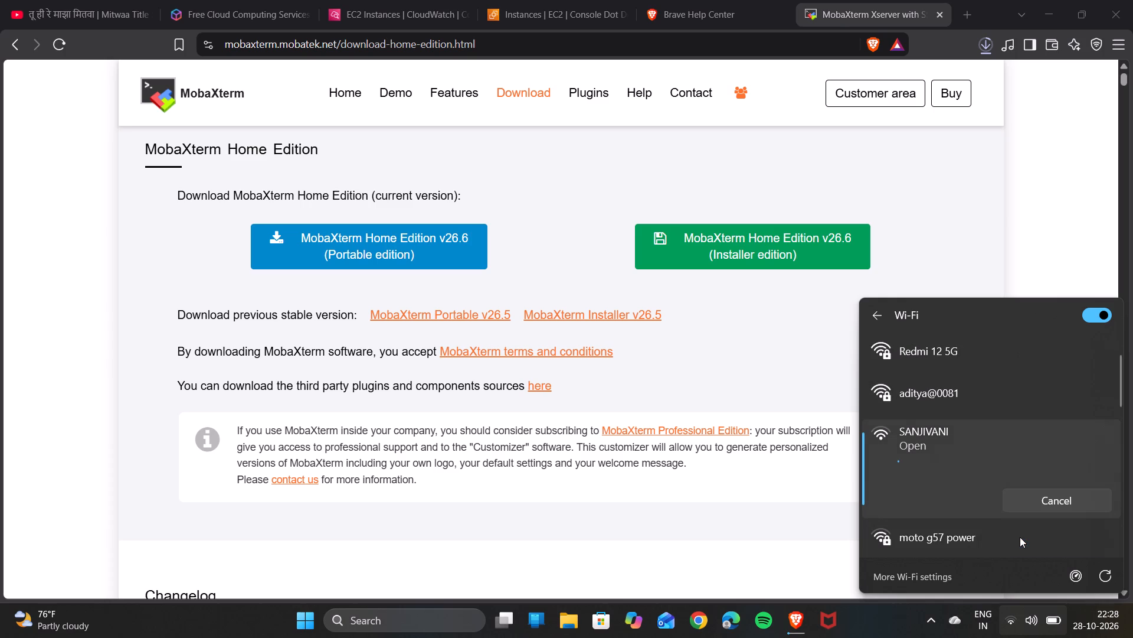
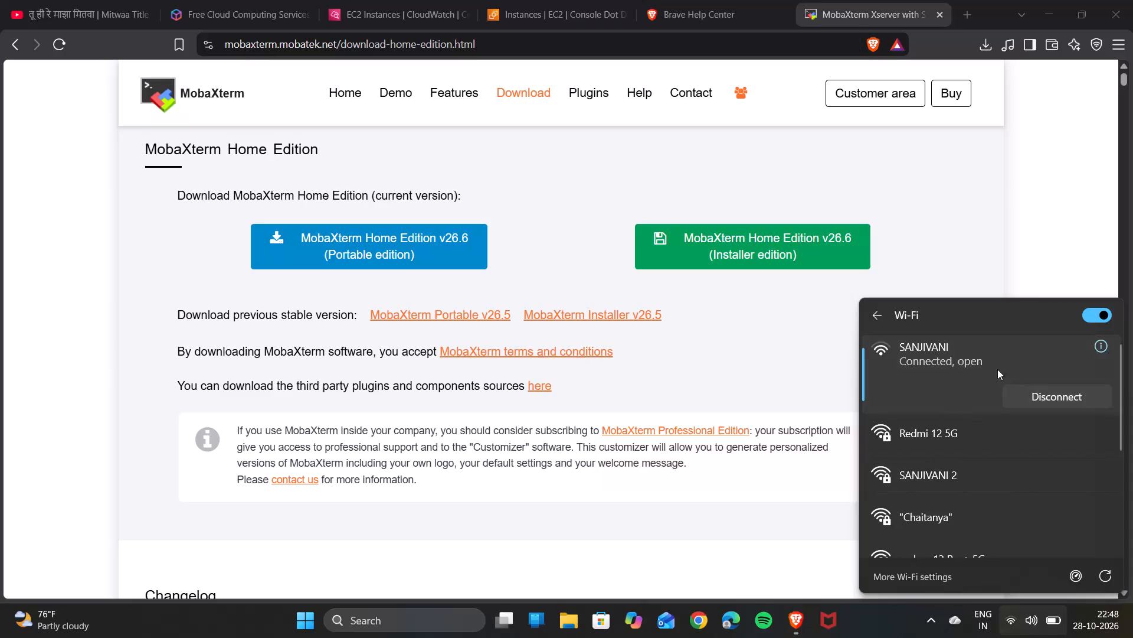
# Return to the browser's recent downloads and resume the interrupted MobaXterm Installer v26.6 zip download.
pyautogui.click(978, 42)
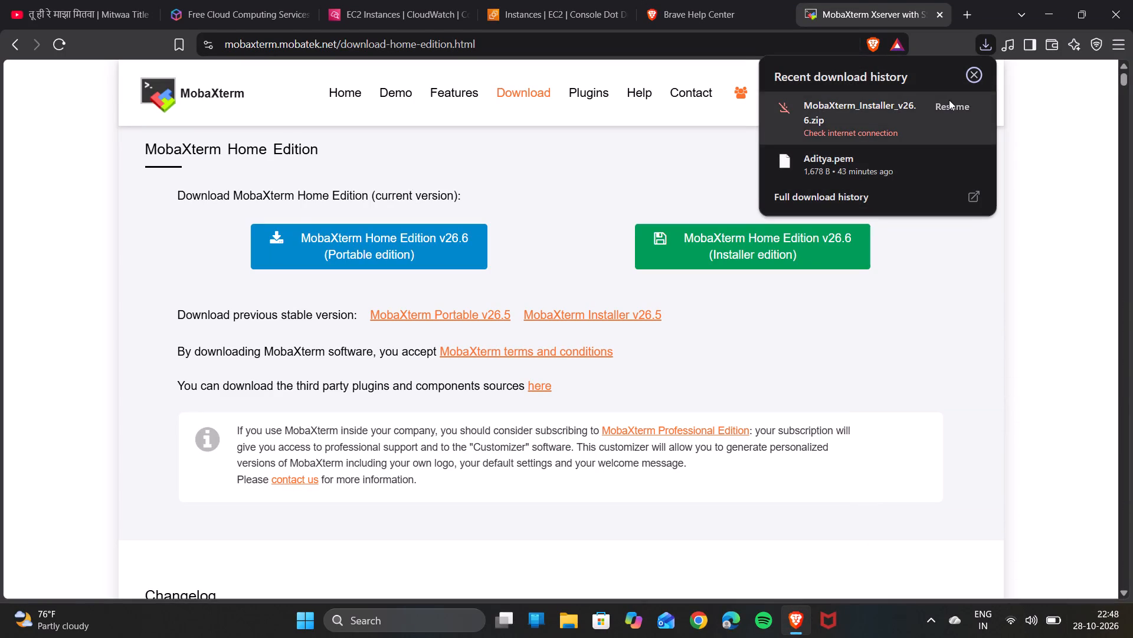
pyautogui.click(949, 100)
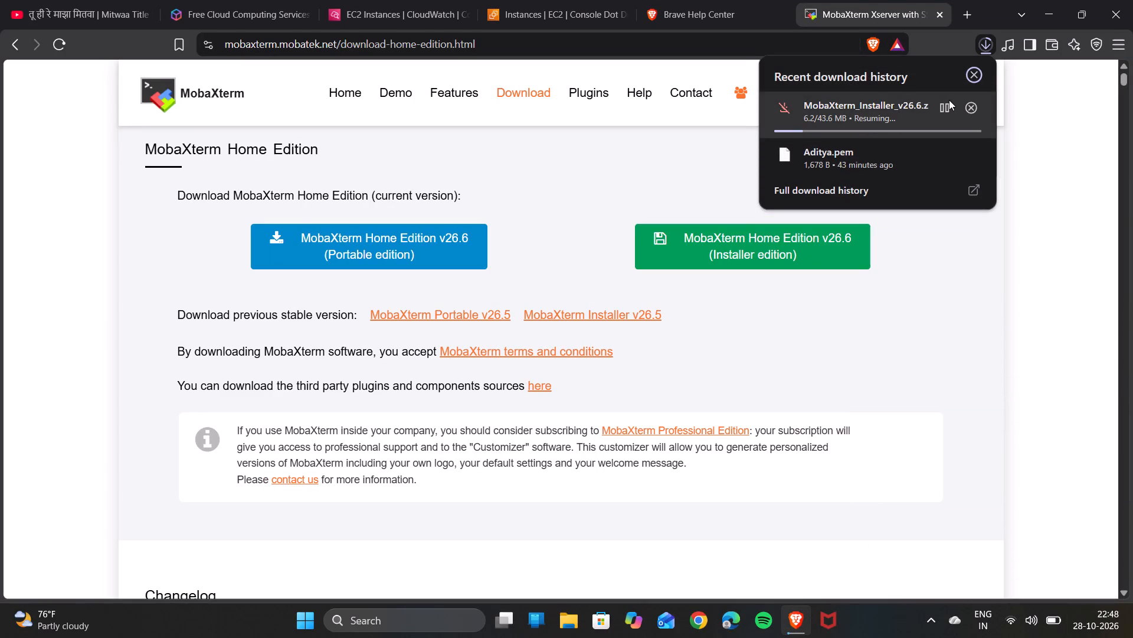
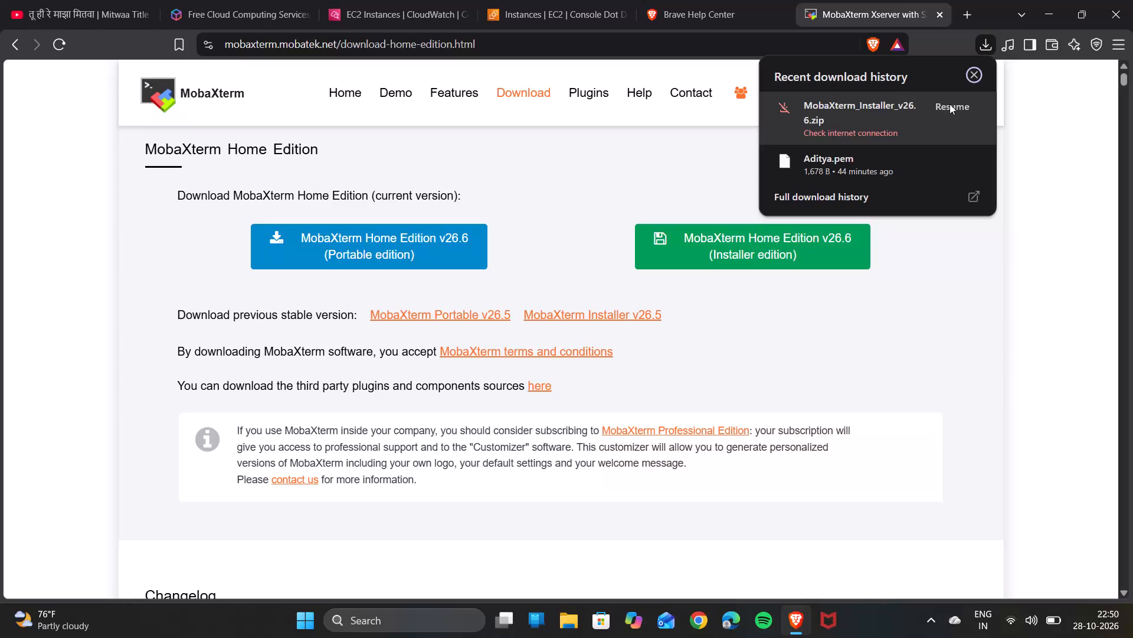
# Resume the interrupted MobaXterm_Installer_v26.6.zip download, retrying each time the transfer stops.
pyautogui.click(949, 104)
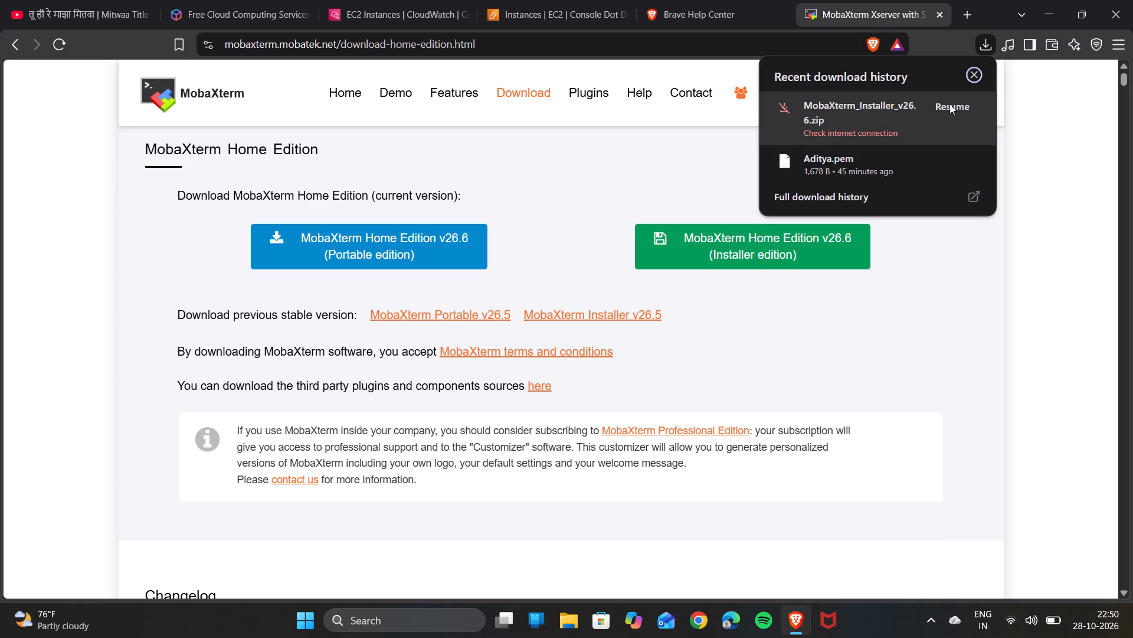
pyautogui.click(949, 104)
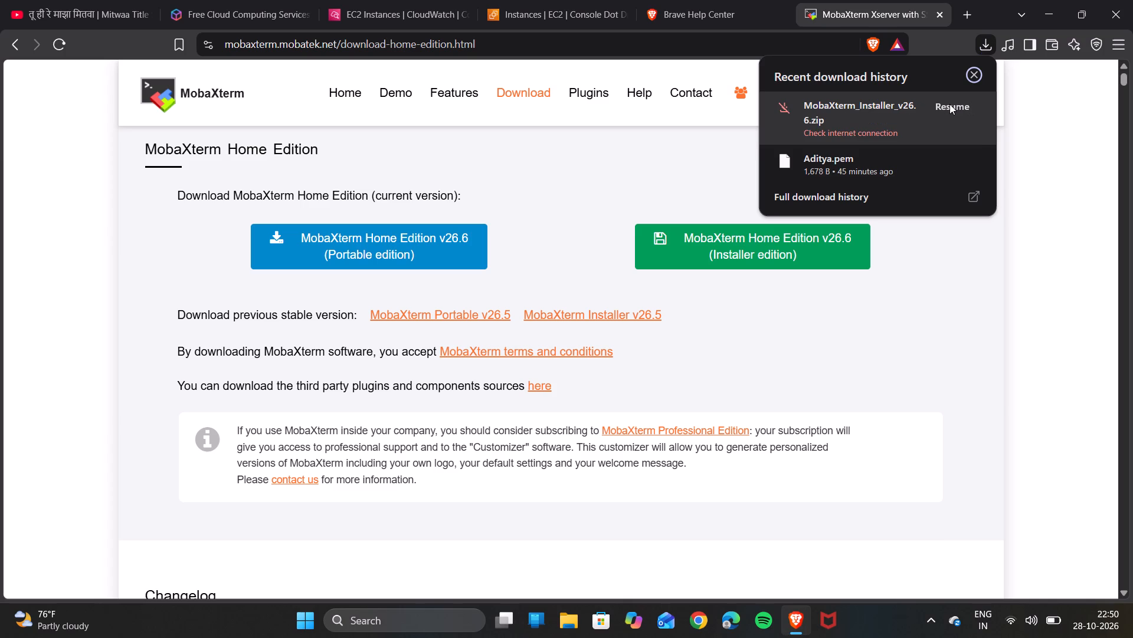
pyautogui.click(949, 104)
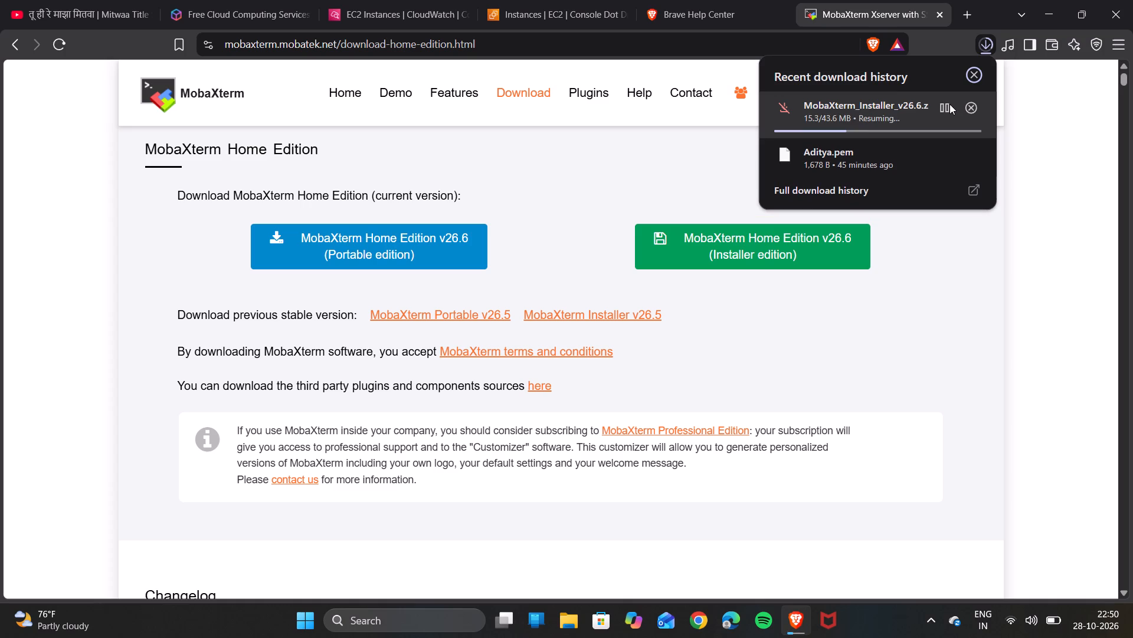
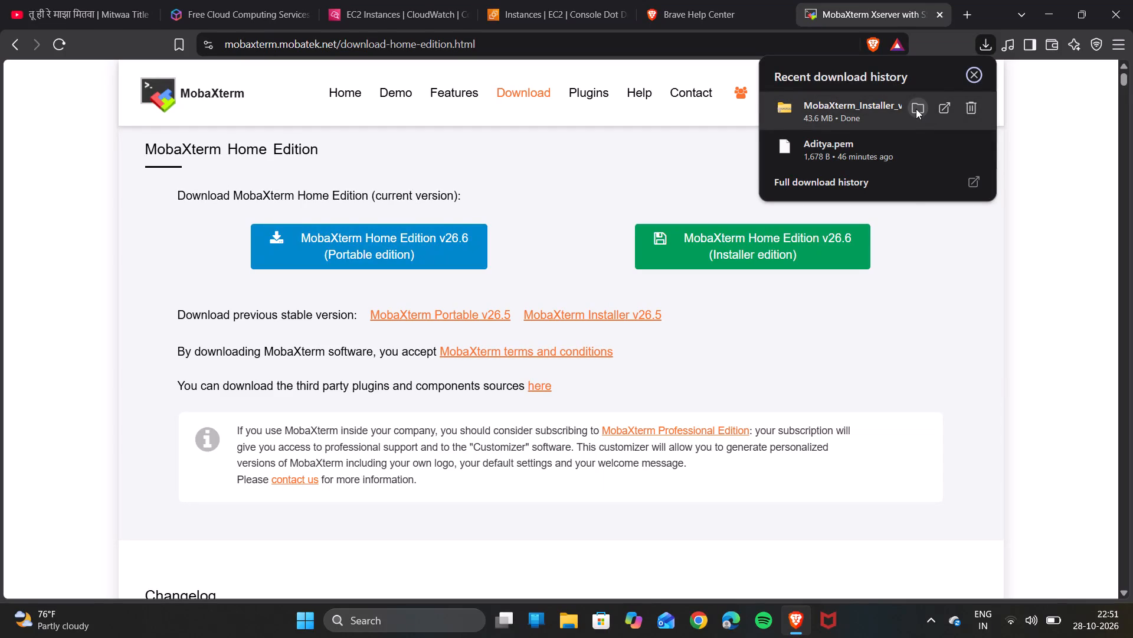
# Show the downloaded MobaXterm_Installer_v26.6.zip in its folder and extract it to the default MobaXterm_Installer_v26.6 folder on the Desktop.
pyautogui.click(916, 109)
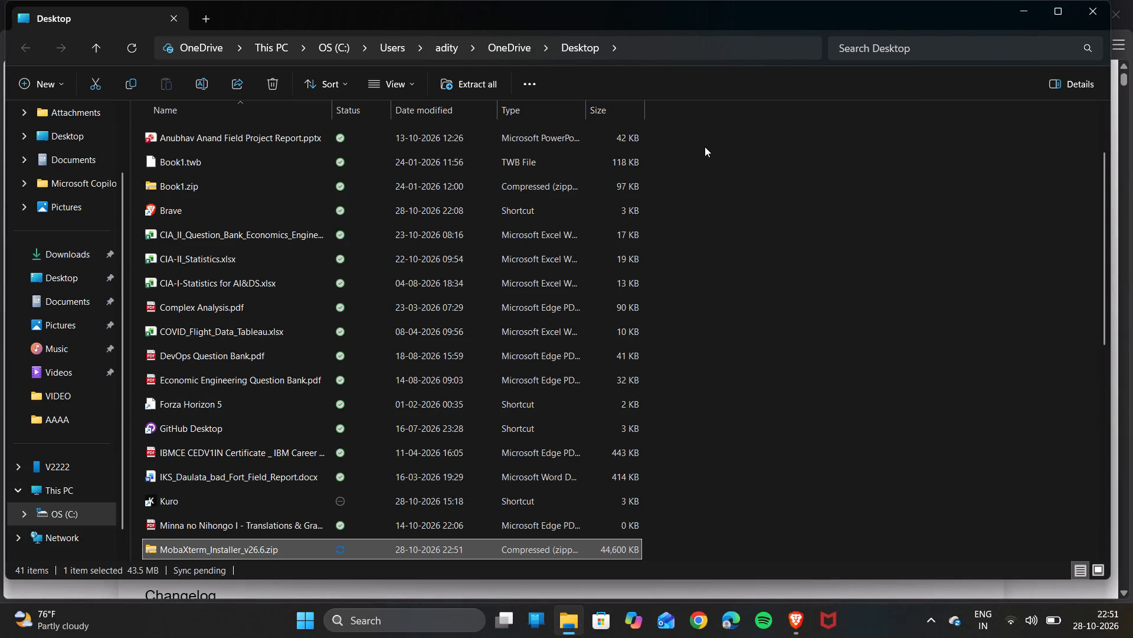
pyautogui.rightClick(203, 541)
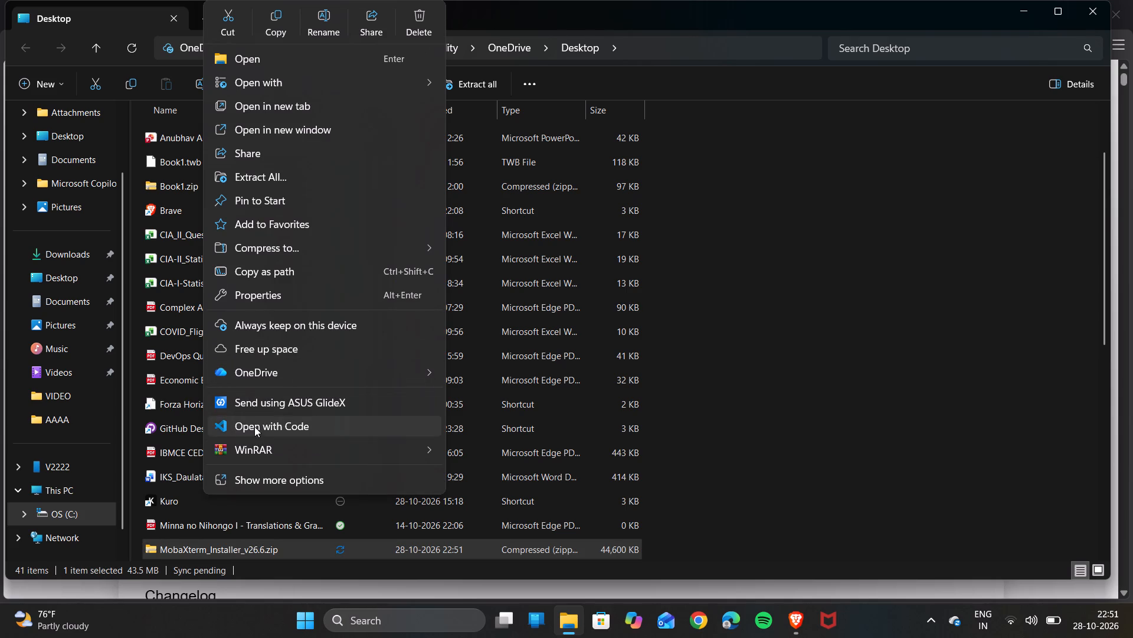
pyautogui.click(264, 171)
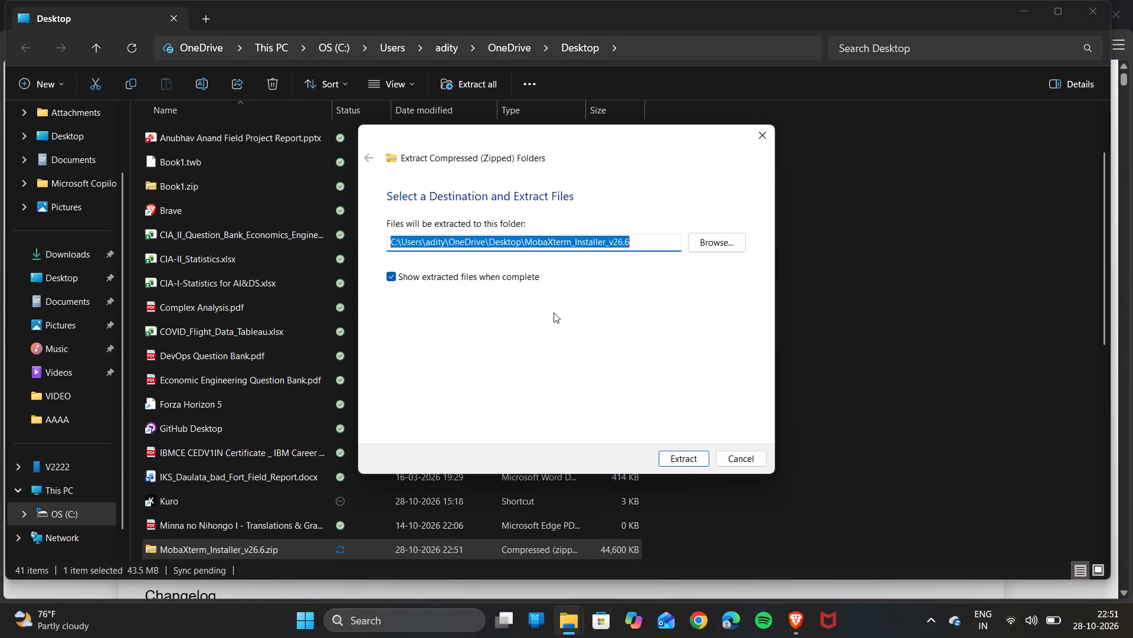
pyautogui.click(693, 454)
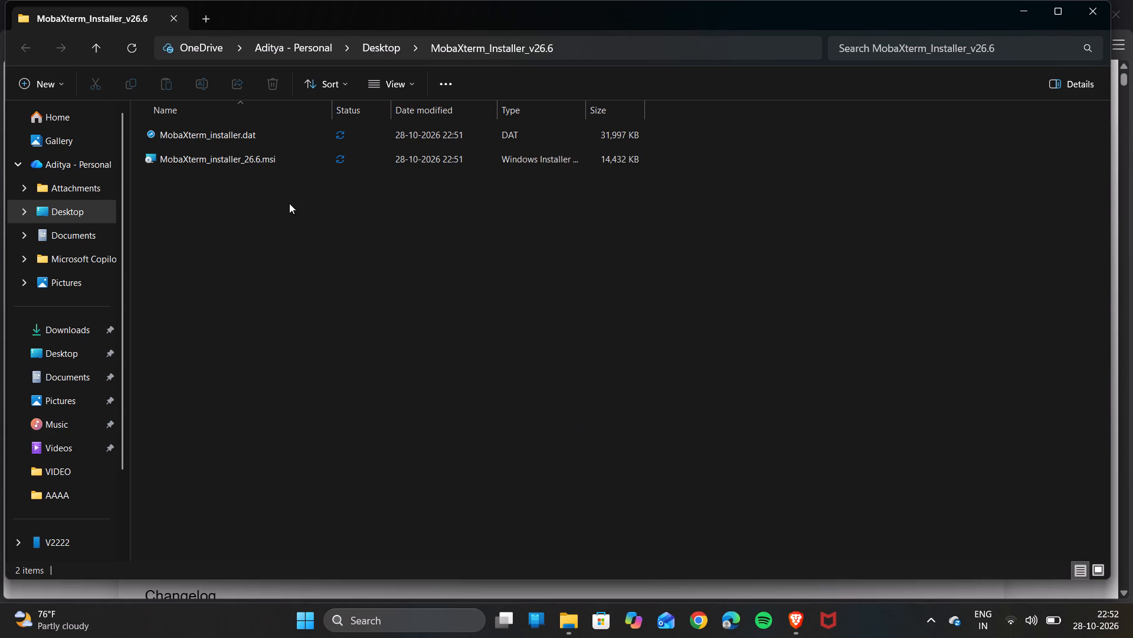
# Run MobaXterm_installer_26.6.msi, accept the license agreement, and install MobaXterm to the default folder C:\Program Files (x86)\Mobatek\.
pyautogui.click(231, 154)
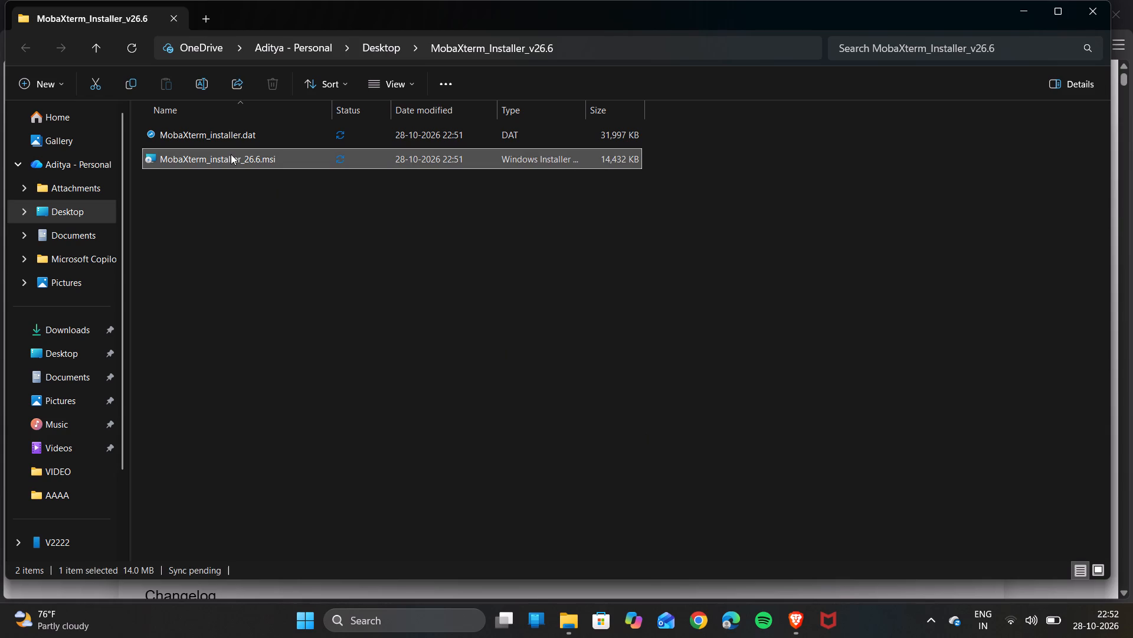
pyautogui.doubleClick(231, 154)
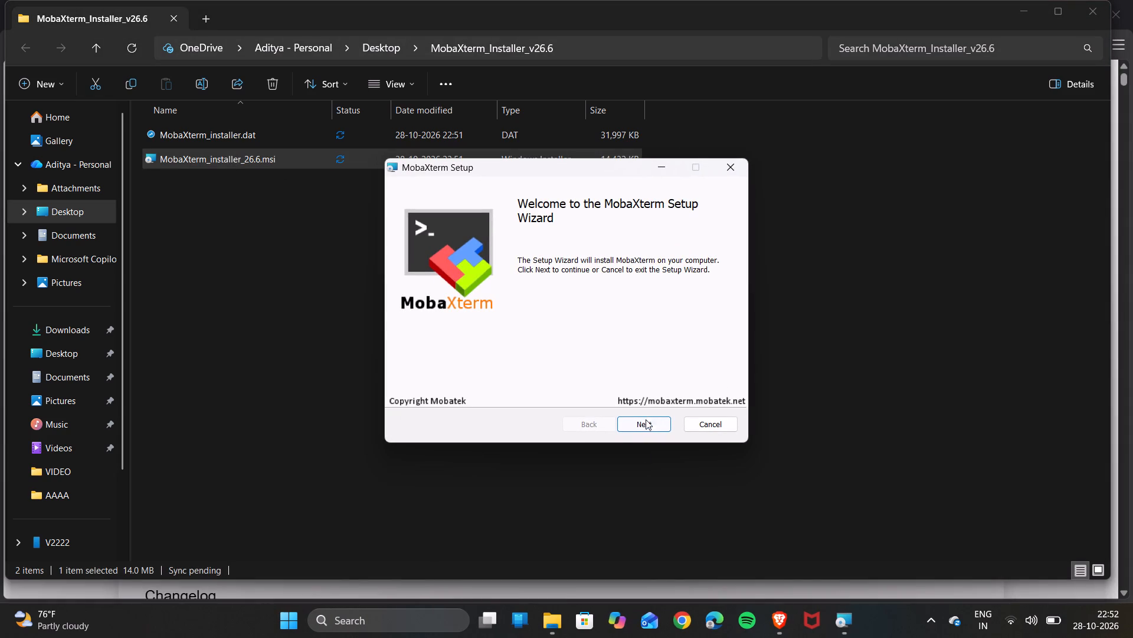
pyautogui.click(646, 423)
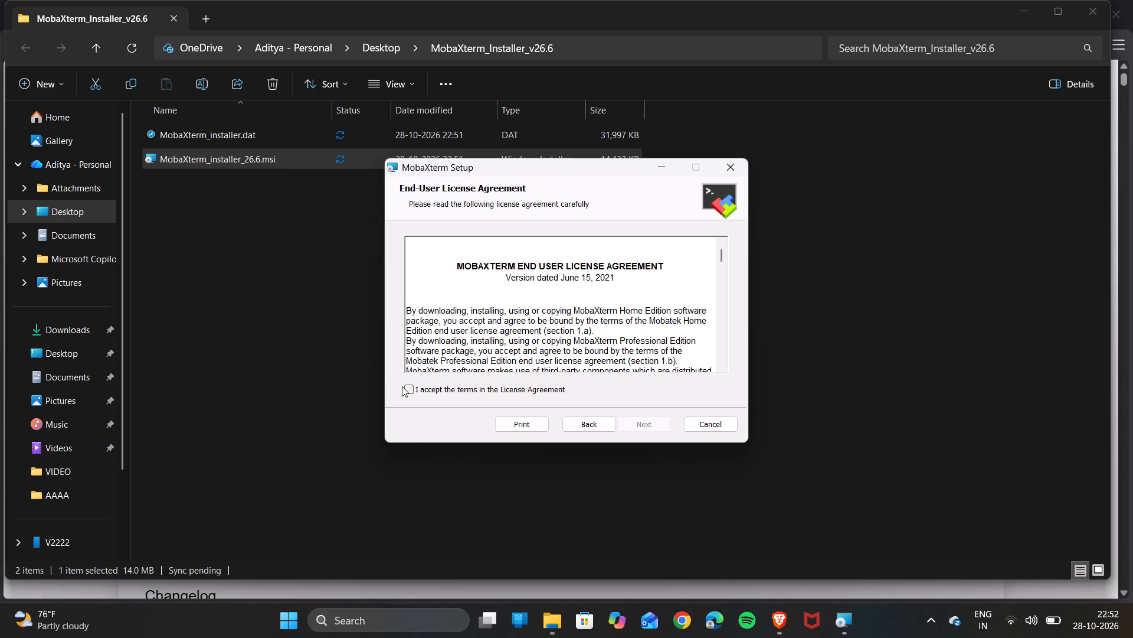
pyautogui.click(406, 386)
pyautogui.click(631, 418)
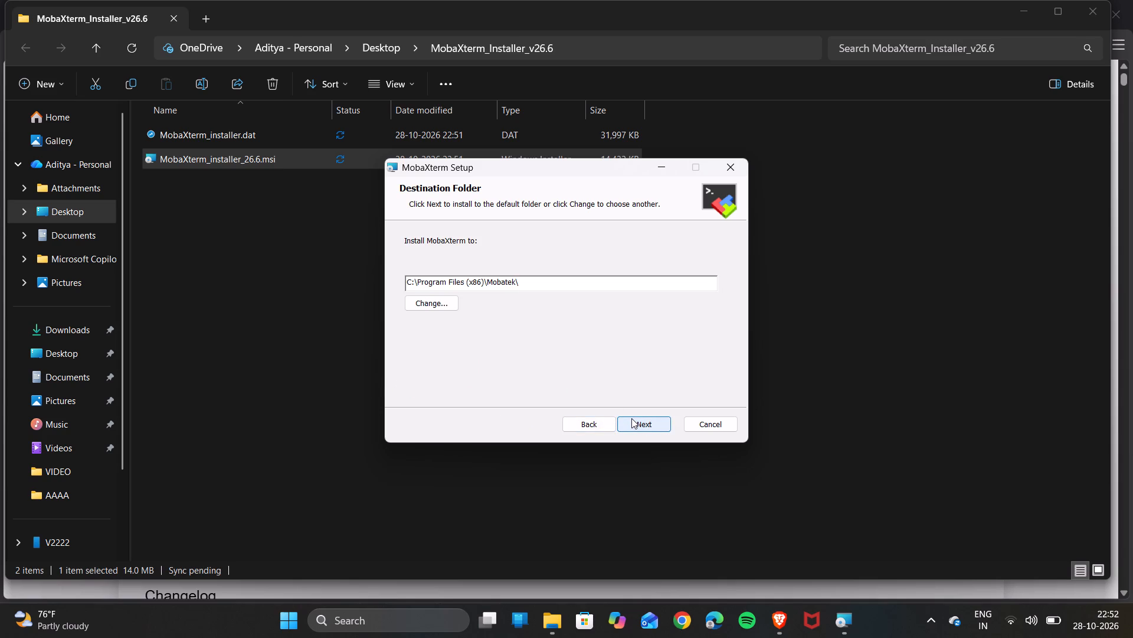
pyautogui.click(631, 418)
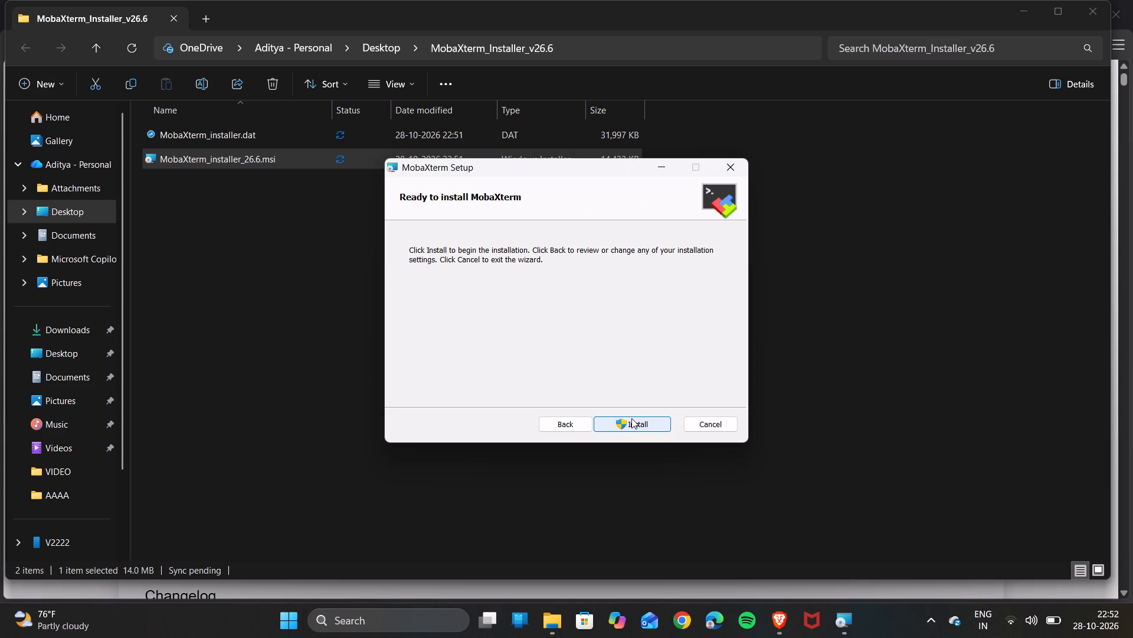
pyautogui.click(631, 418)
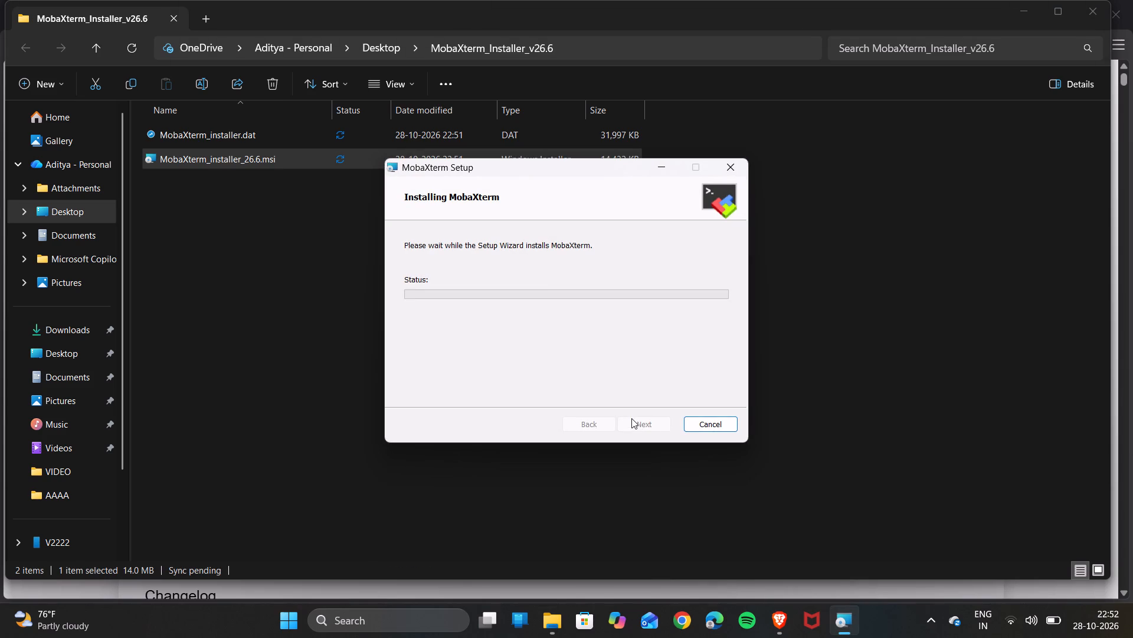